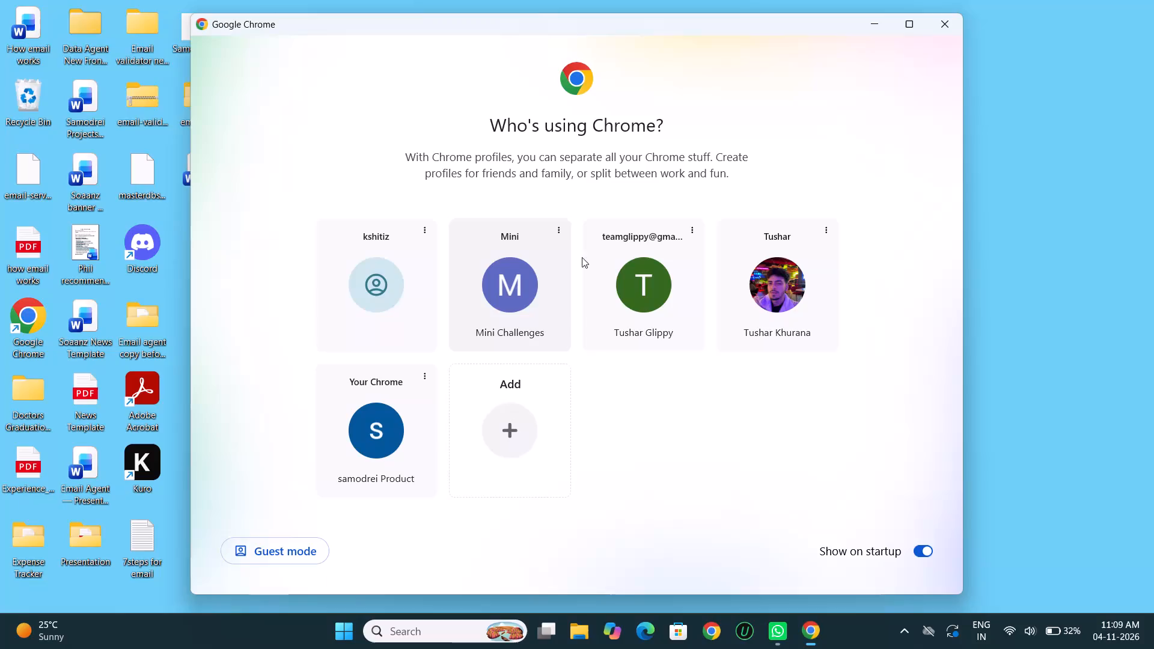
# Open two Chrome windows, one under the Tushar profile and another under the Mini (Mini Challenges) profile.
pyautogui.click(751, 267)
pyautogui.click(706, 640)
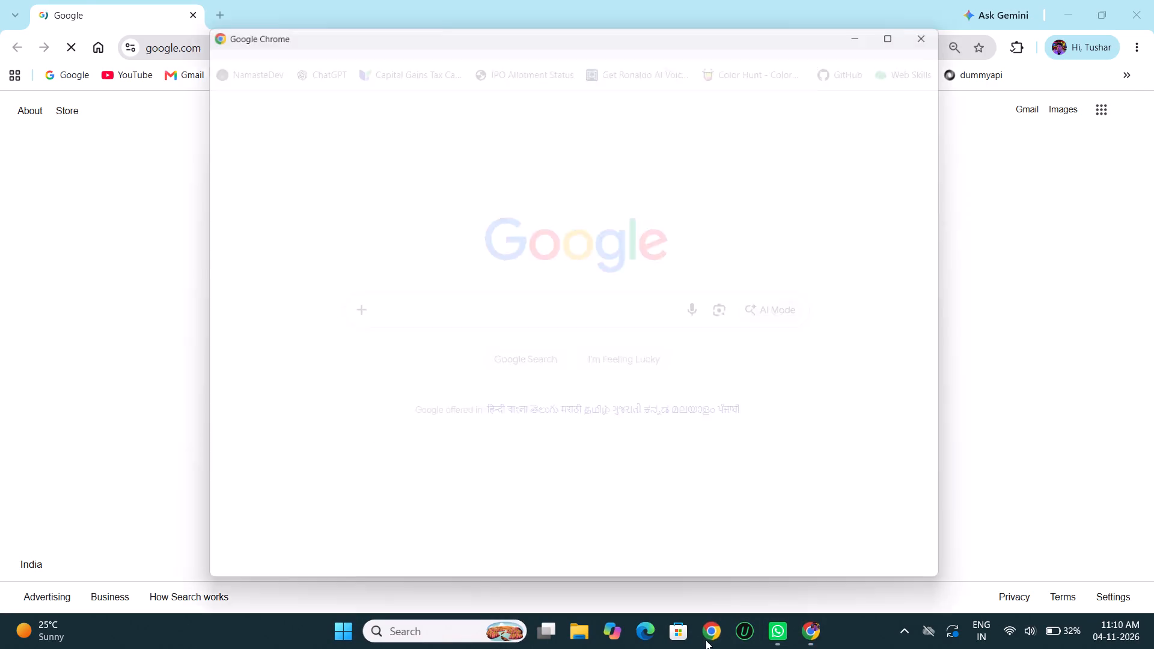
pyautogui.click(506, 321)
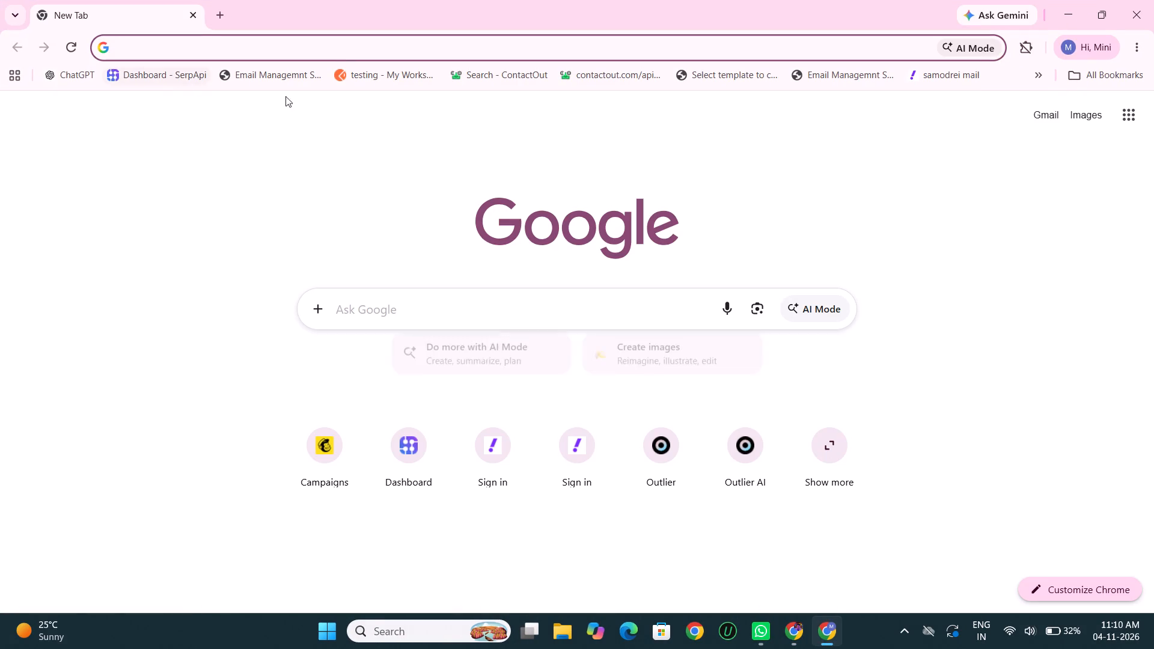
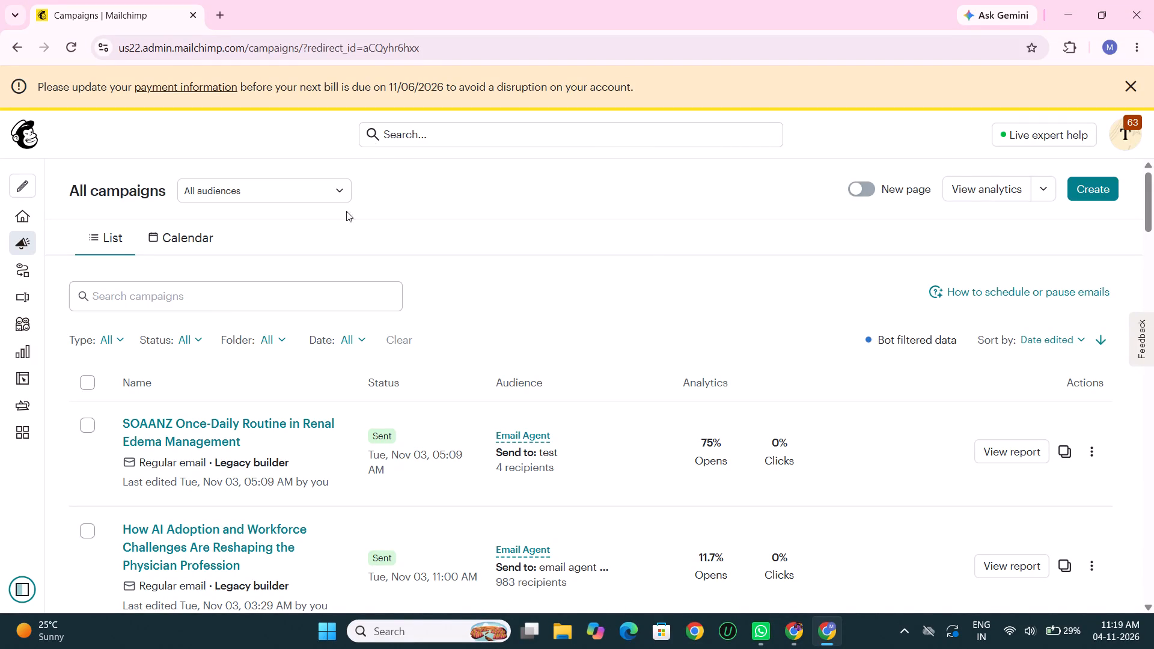
# Open the report for the "How AI Adoption and Workforce Challenges Are Reshaping the Physician Profession" campaign in a separate tab, and return to the campaigns list.
pyautogui.scroll(-1, 373, 346)
pyautogui.scroll(-1, 602, 413)
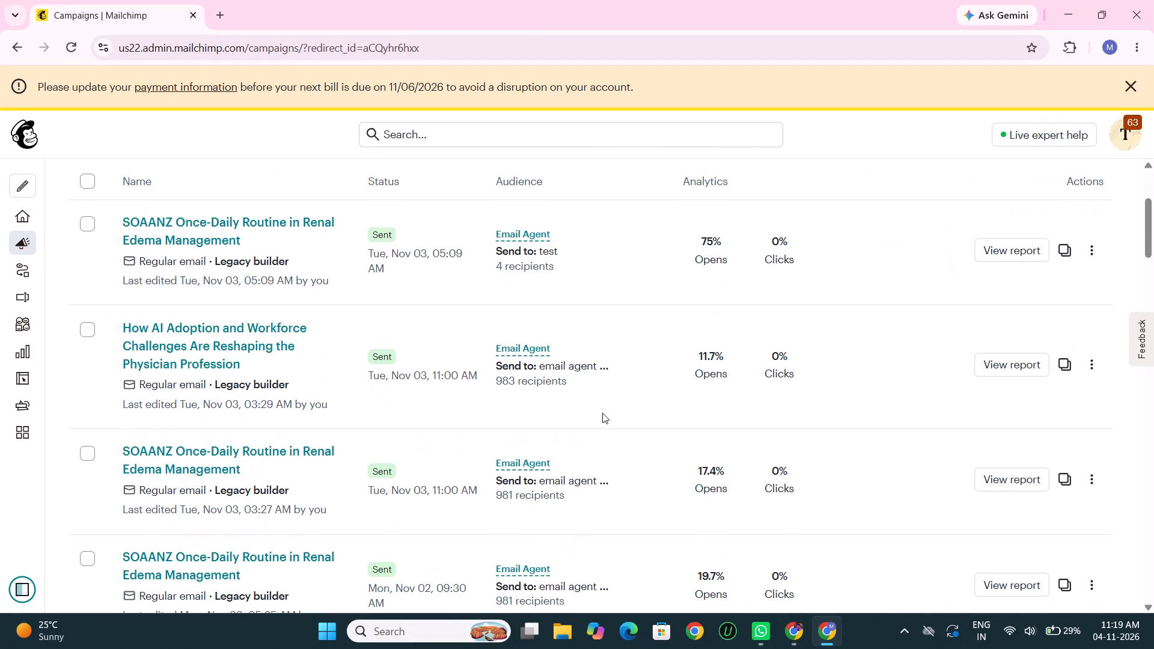
pyautogui.click(1008, 368)
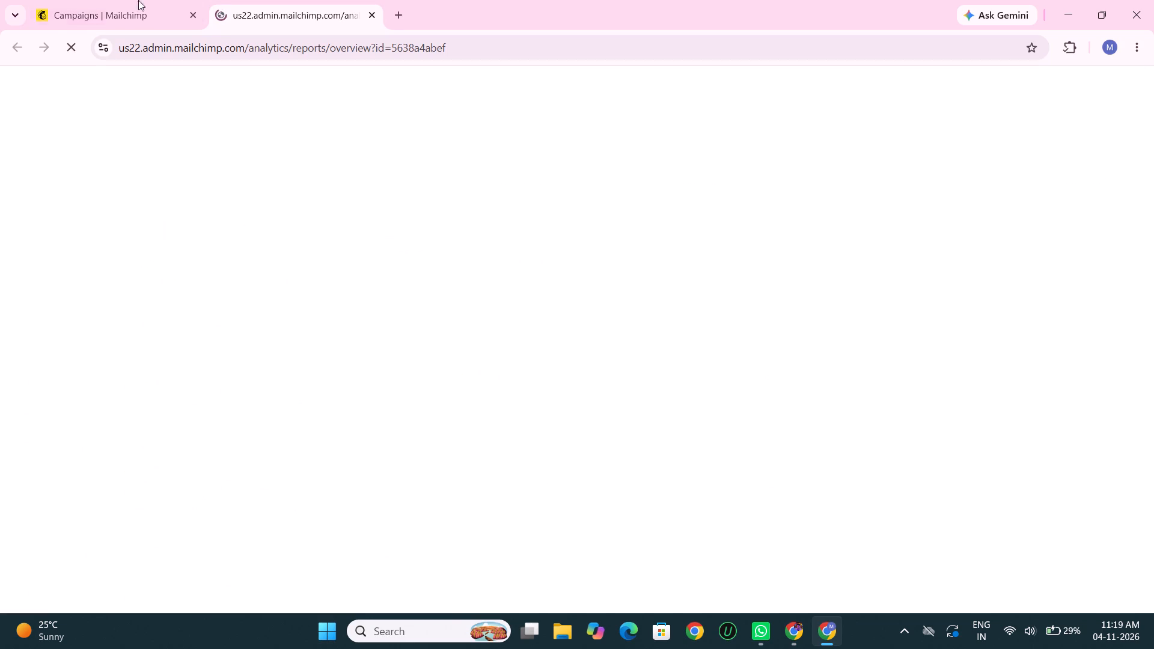
pyautogui.click(124, 0)
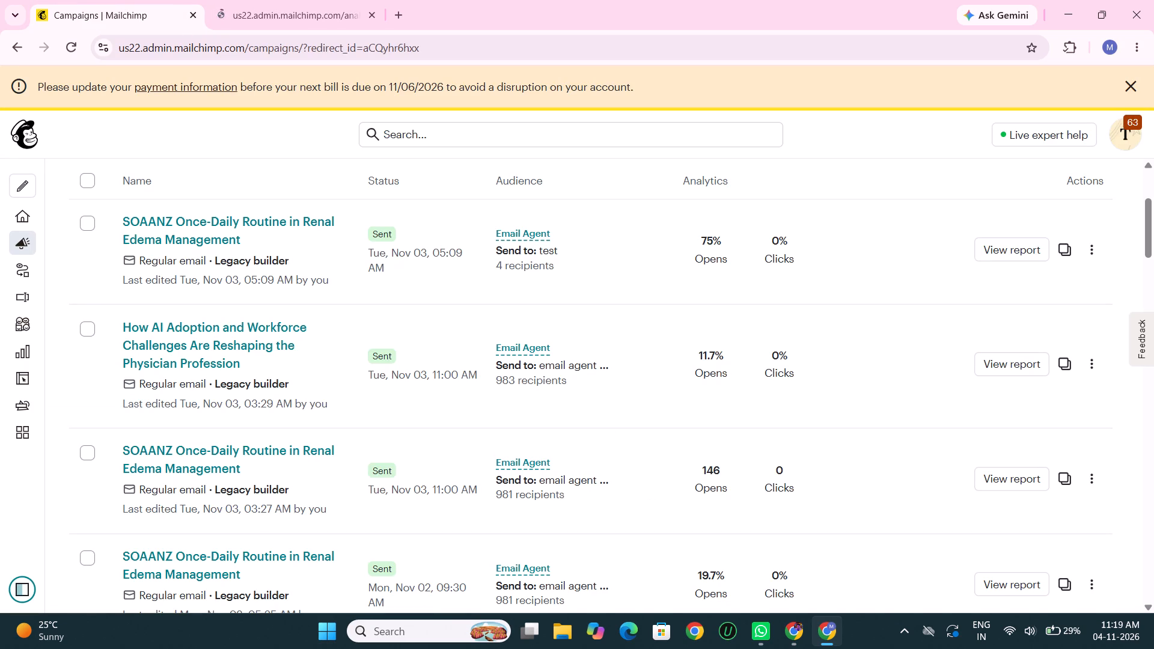
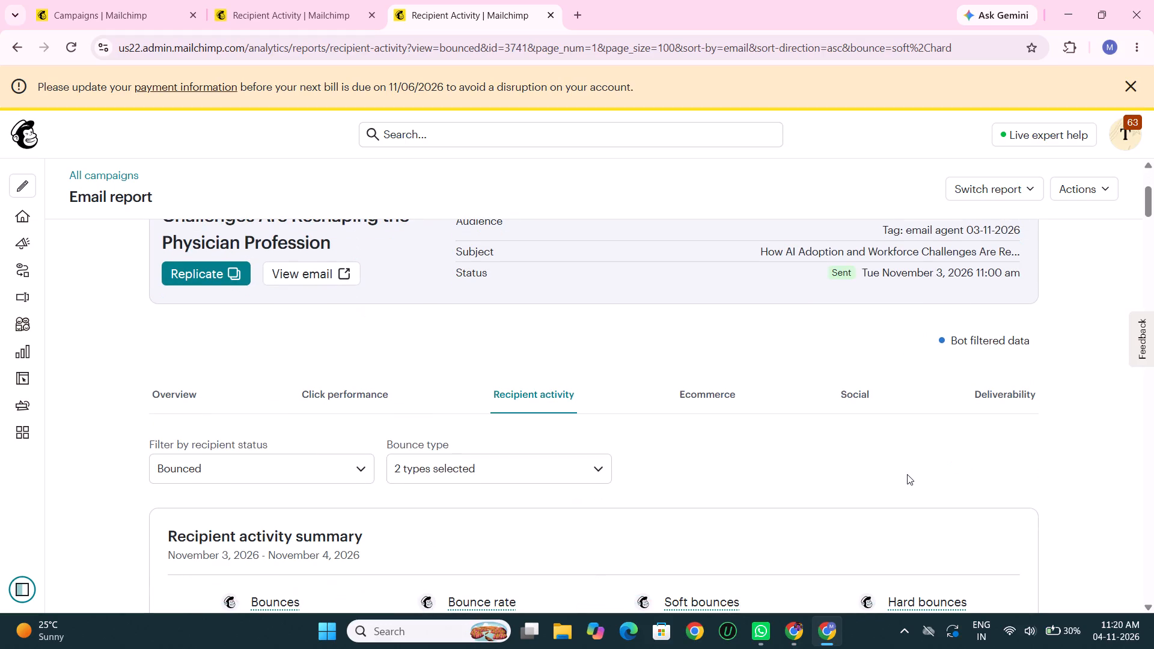
# Filter the Physician Profession campaign's bounced recipients to hard bounces only by excluding the Soft bounce type.
pyautogui.scroll(-2, 907, 474)
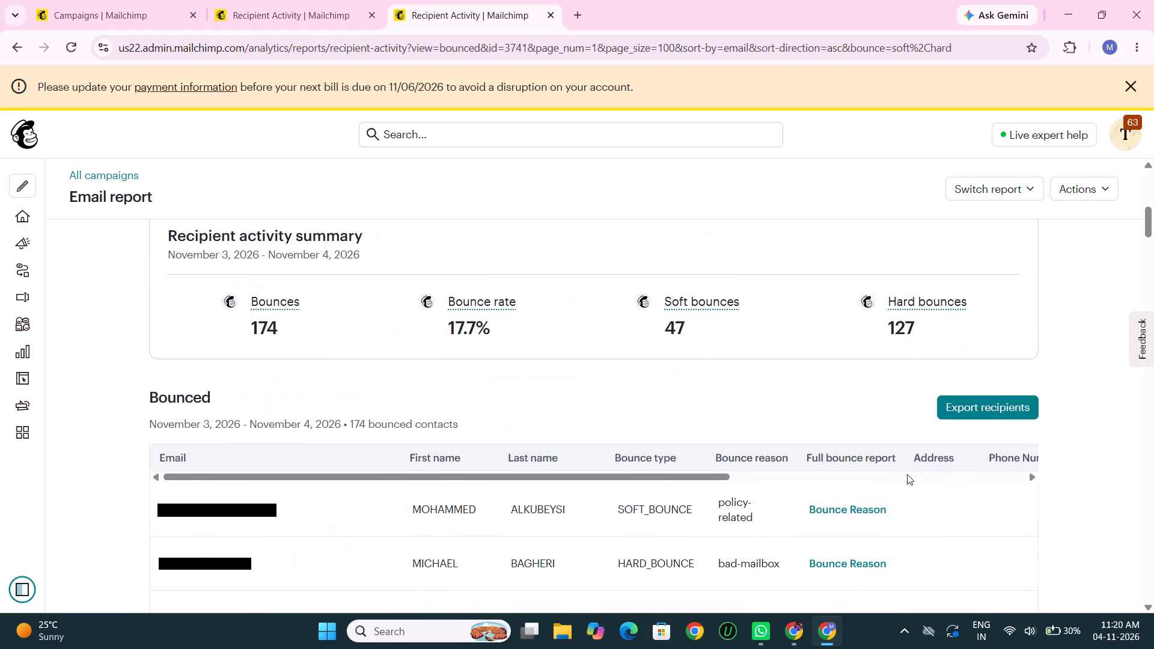
pyautogui.scroll(2, 681, 318)
pyautogui.click(563, 349)
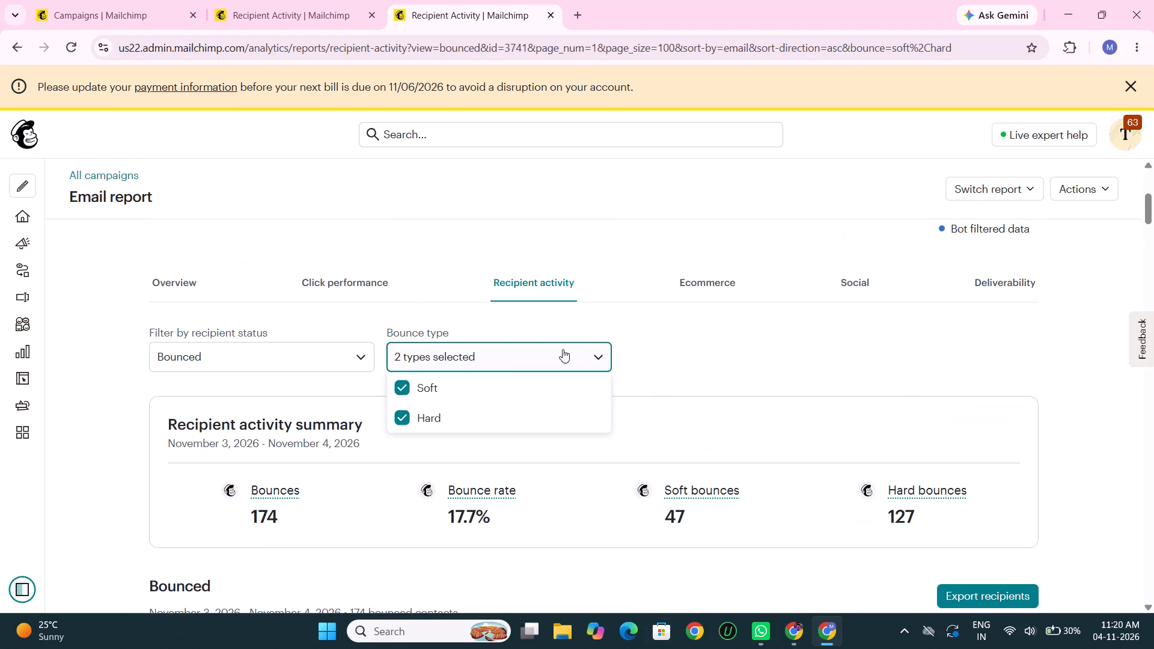
pyautogui.click(434, 382)
pyautogui.click(770, 404)
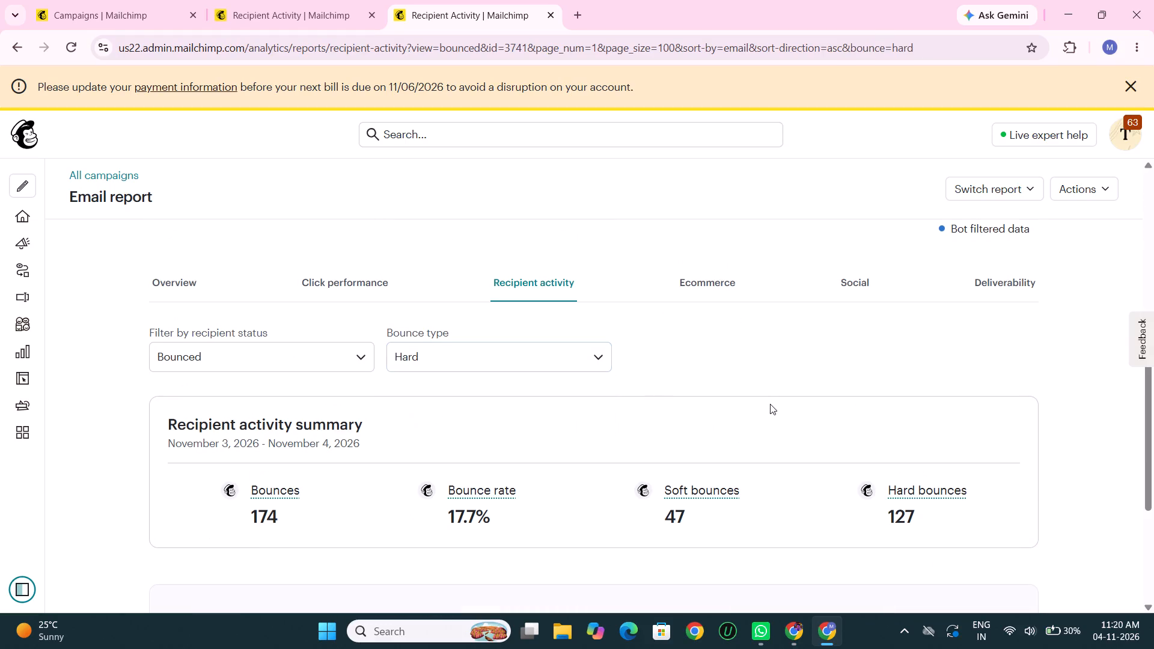
# Switch to the other open recipient activity report, for Renal Edema Management, and exclude Soft bounces so only Hard remains.
pyautogui.click(315, 1)
pyautogui.scroll(-2, 499, 381)
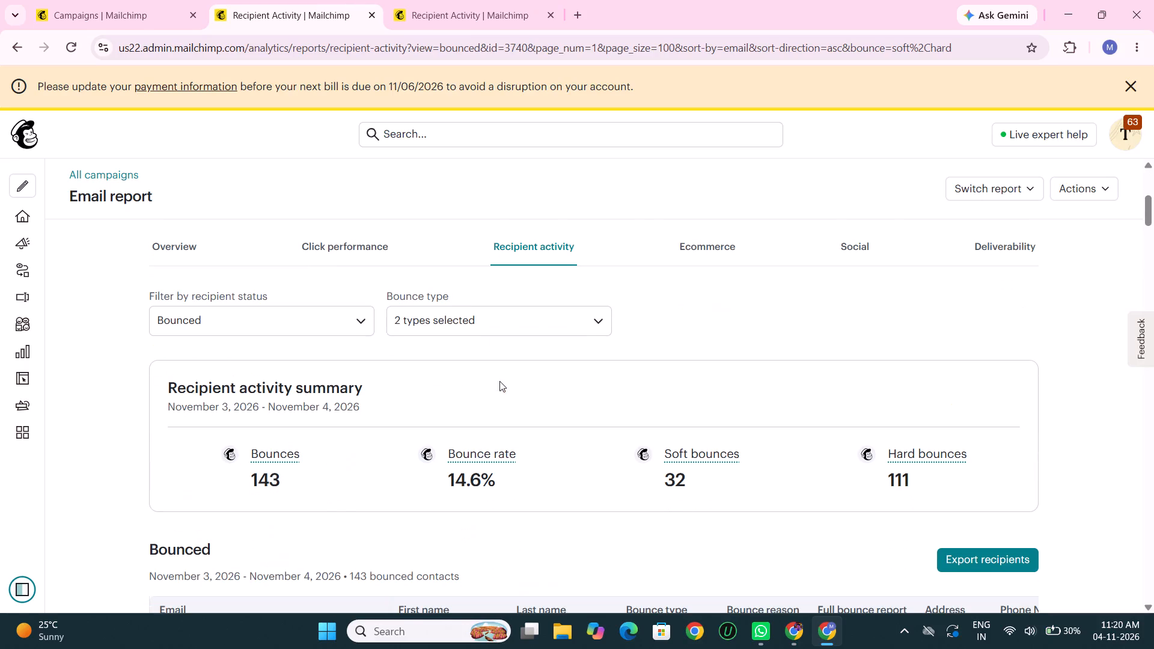
pyautogui.scroll(-1, 499, 381)
pyautogui.click(533, 308)
pyautogui.click(427, 342)
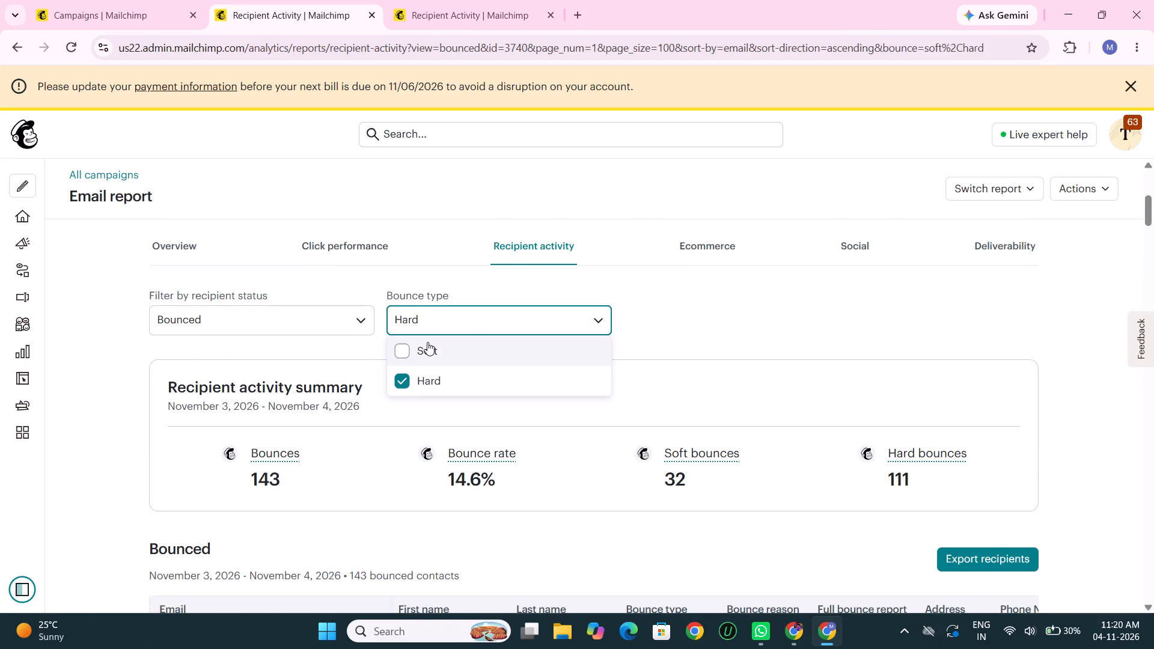
pyautogui.click(721, 352)
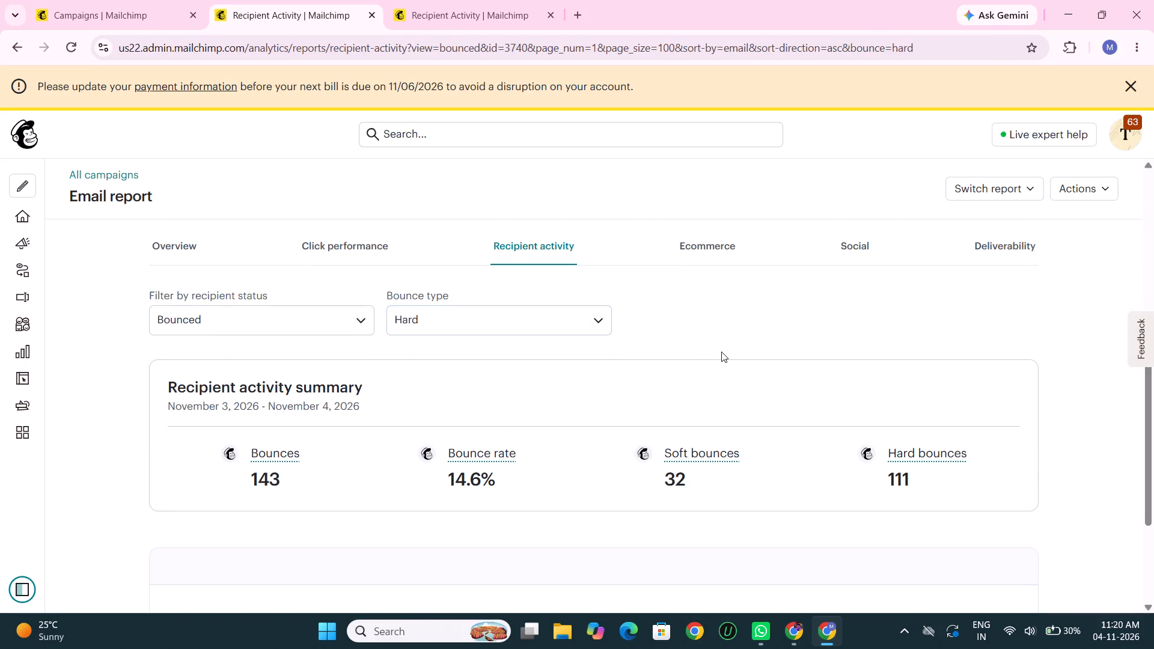
# Export the hard-bounced recipients of the Renal Edema Management campaign.
pyautogui.scroll(-3, 721, 352)
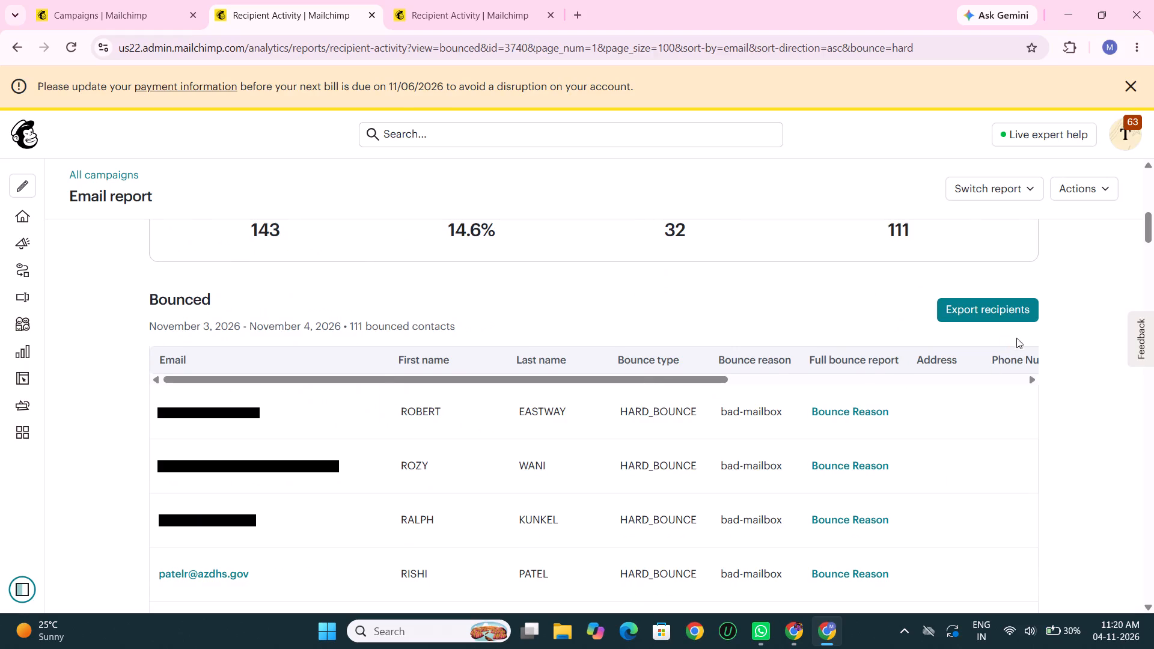
pyautogui.click(1021, 312)
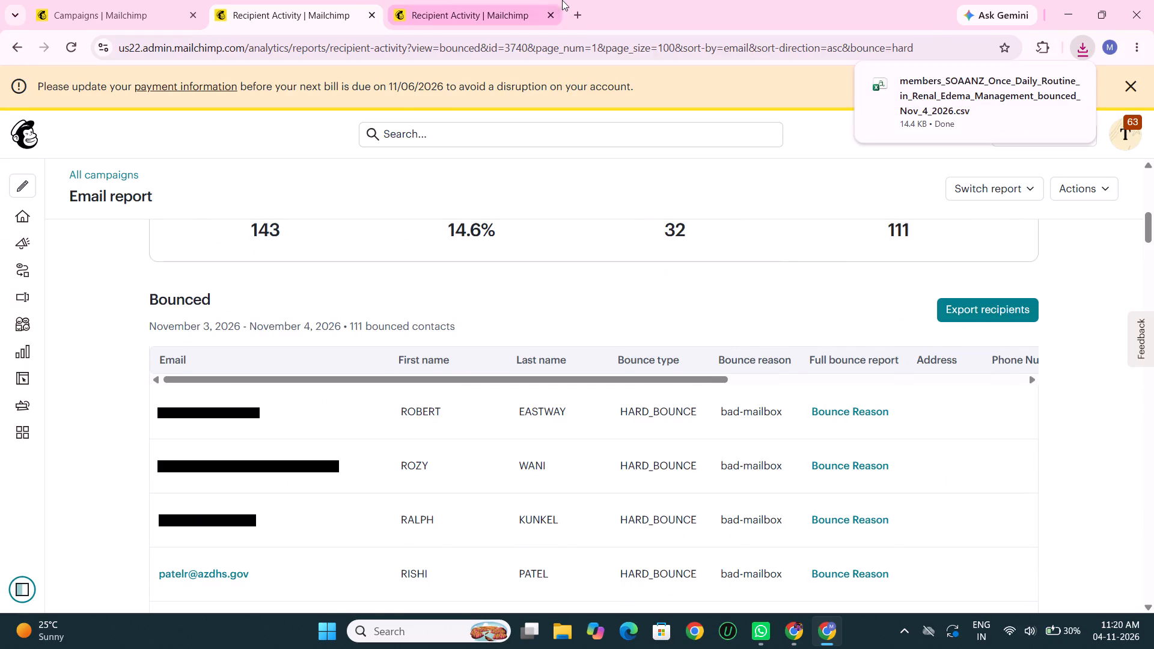
# Return to the Physician Profession campaign report and export its hard-bounced recipients.
pyautogui.click(513, 4)
pyautogui.scroll(-1, 810, 492)
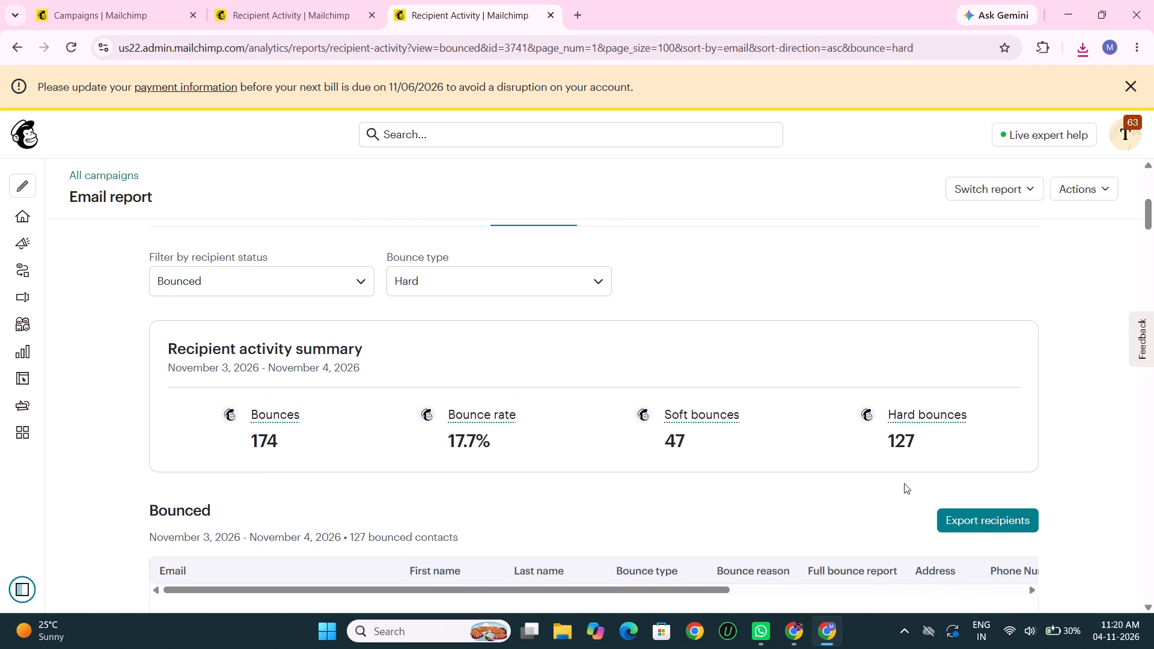
pyautogui.click(1011, 526)
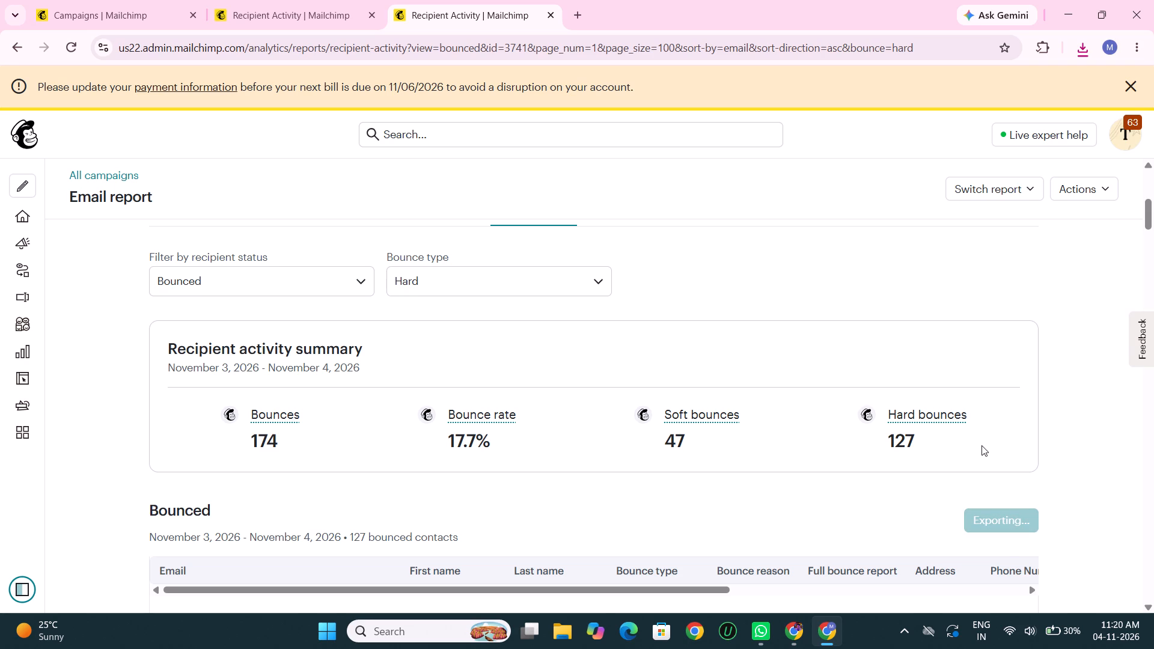
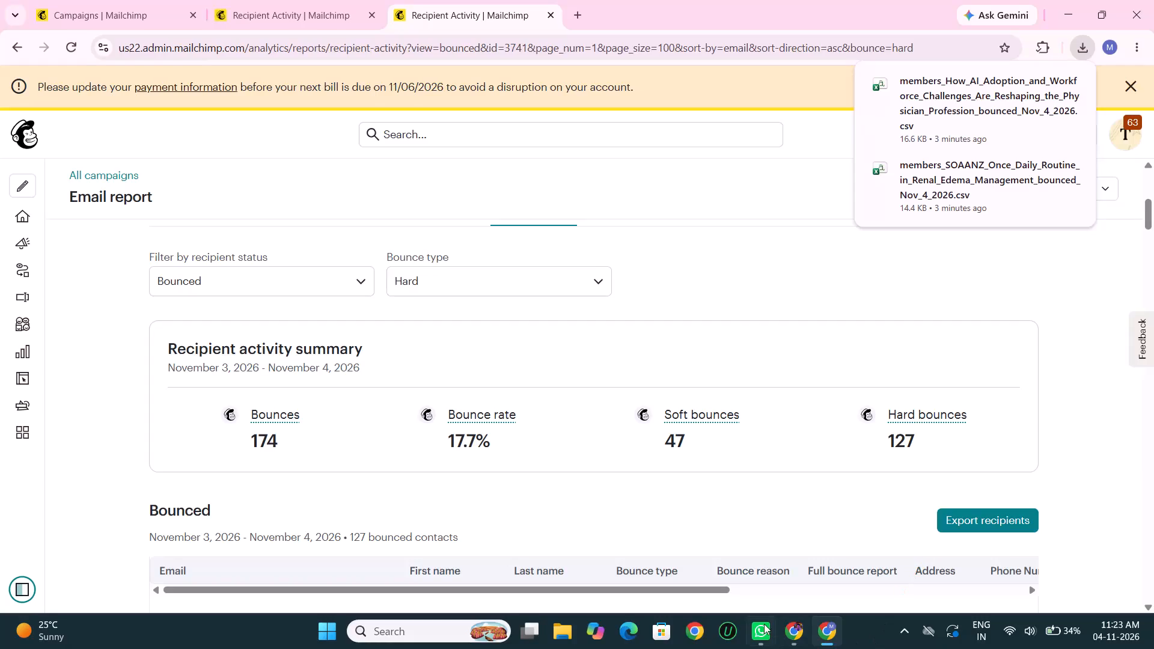
# Show the overview of all open windows and desktops.
pyautogui.click(545, 644)
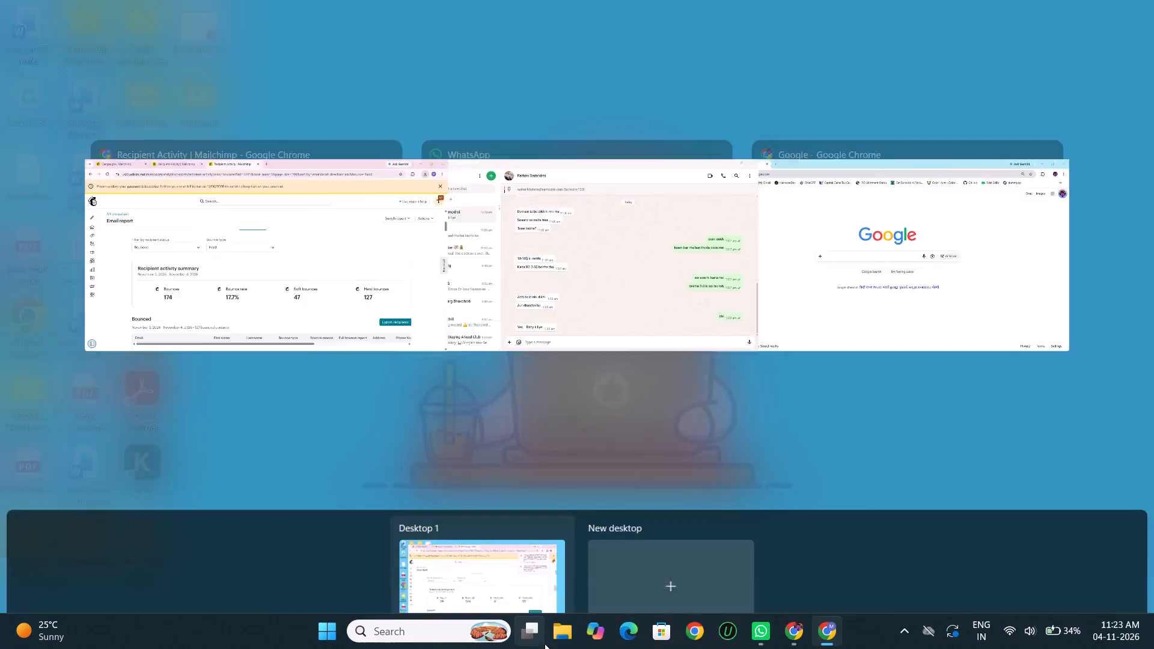
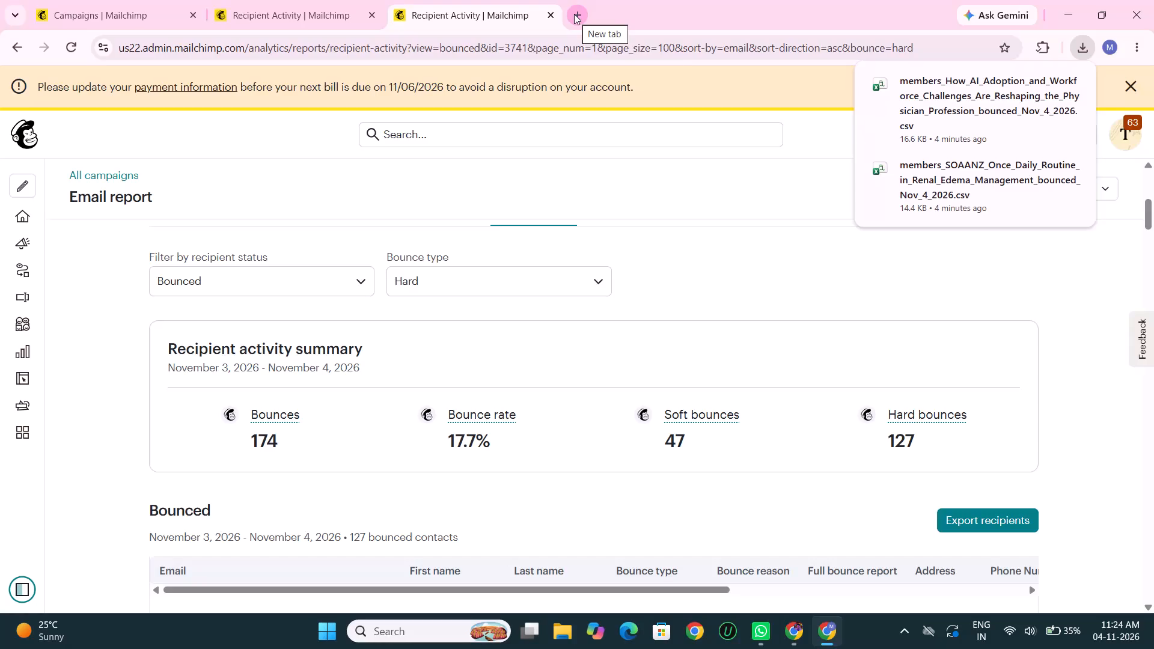
# Open a new blank browser tab alongside the Mailchimp report tabs.
pyautogui.click(574, 14)
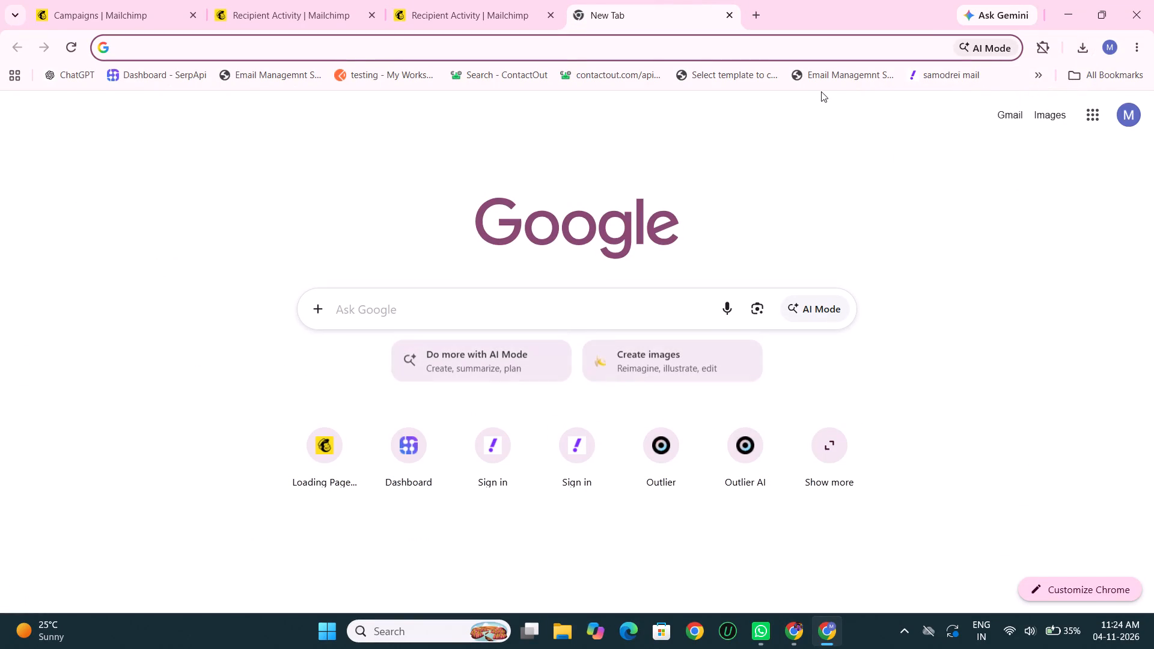
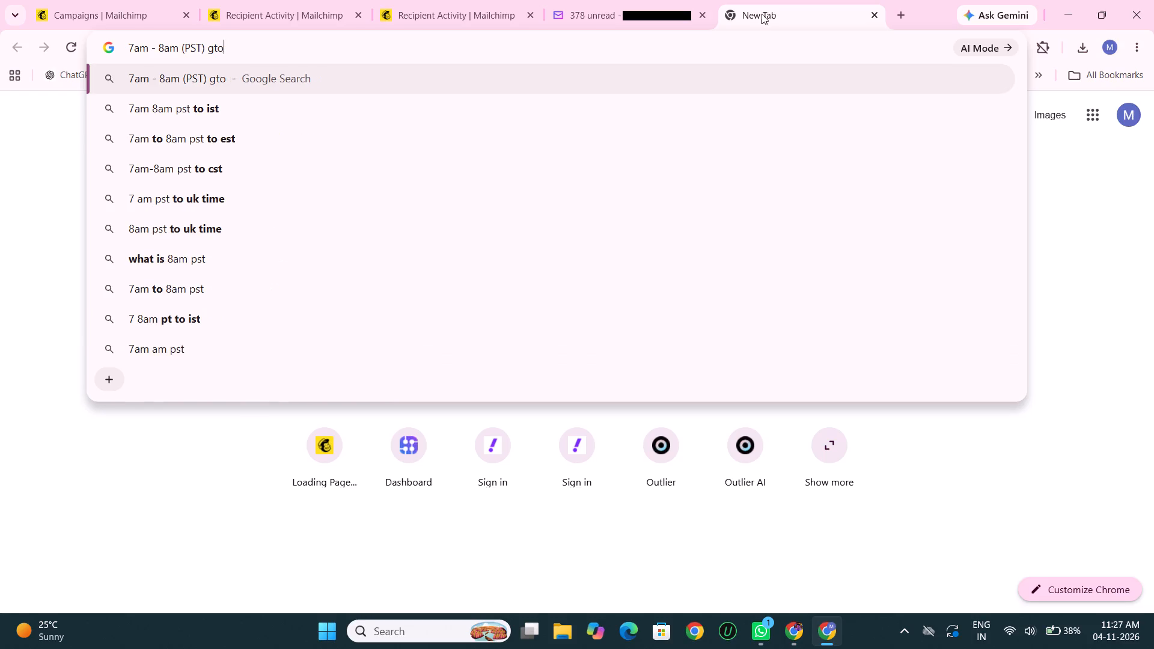
# Correct the end of the query and search Google for "7am - 8am (PST) to ist".
pyautogui.press('BackSpace')
pyautogui.press('BackSpace')
pyautogui.press('BackSpace')
pyautogui.write('to ist')
pyautogui.press('Return')
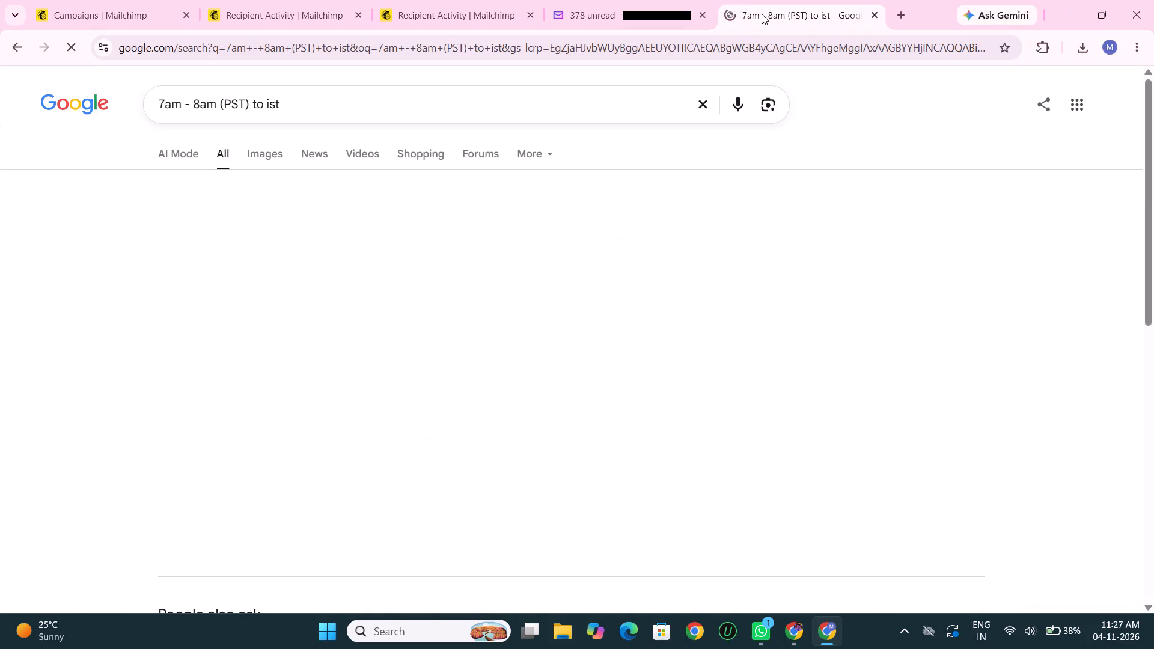
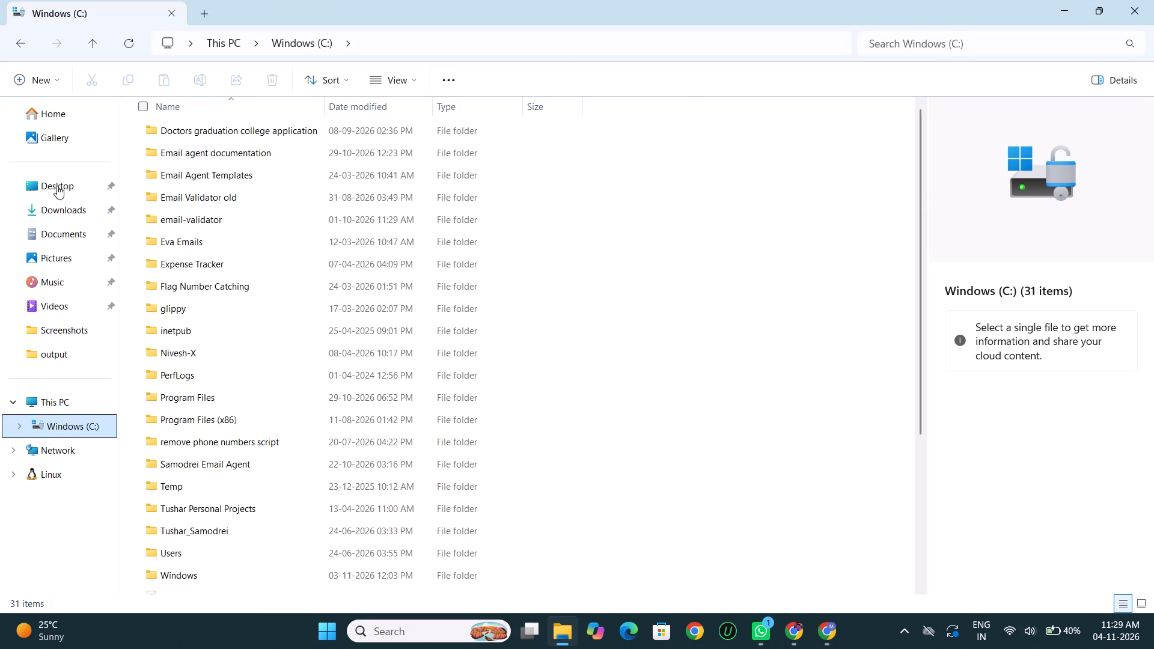
# Copy today's two exported members files, members_How_AI_Adoption_and_Workforc... and members_SOAANZ_Once_Daily_Routine_in_..., from the Downloads folder.
pyautogui.click(56, 209)
pyautogui.moveTo(275, 172); pyautogui.dragTo(160, 166)
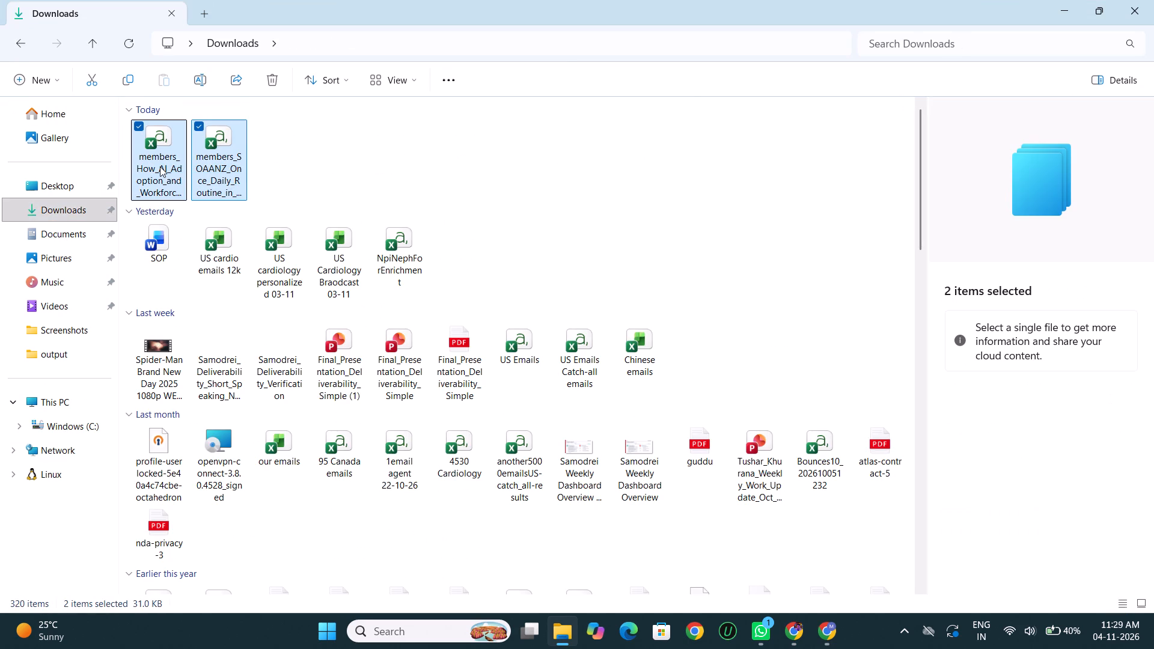
pyautogui.hotkey('ctrl', 'c')
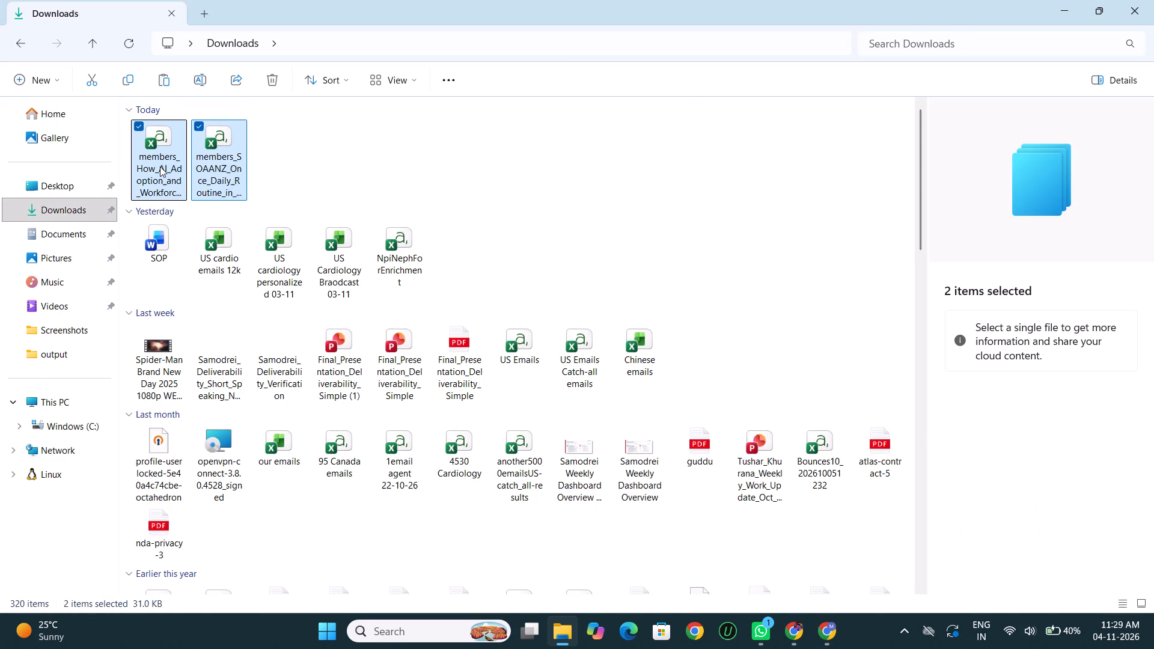
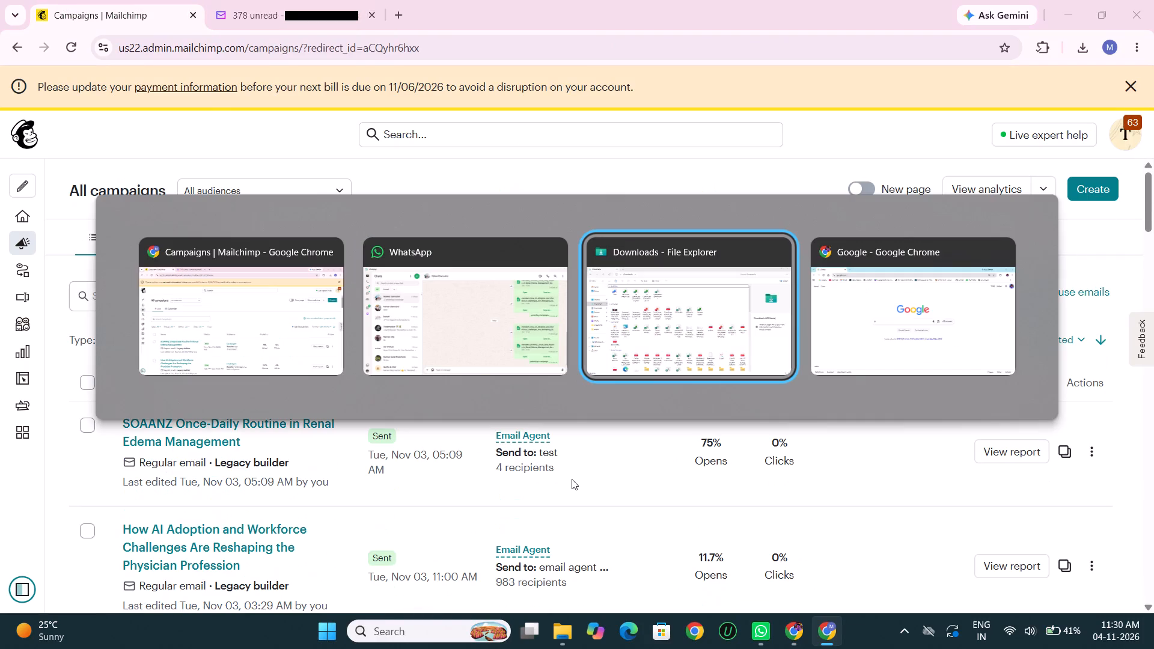
# Switch to the Downloads folder in File Explorer and view the most recent files at its top.
pyautogui.hotkey('alt', 'Tab')
pyautogui.hotkey('alt', 'Tab')
pyautogui.hotkey('alt', 'Tab')
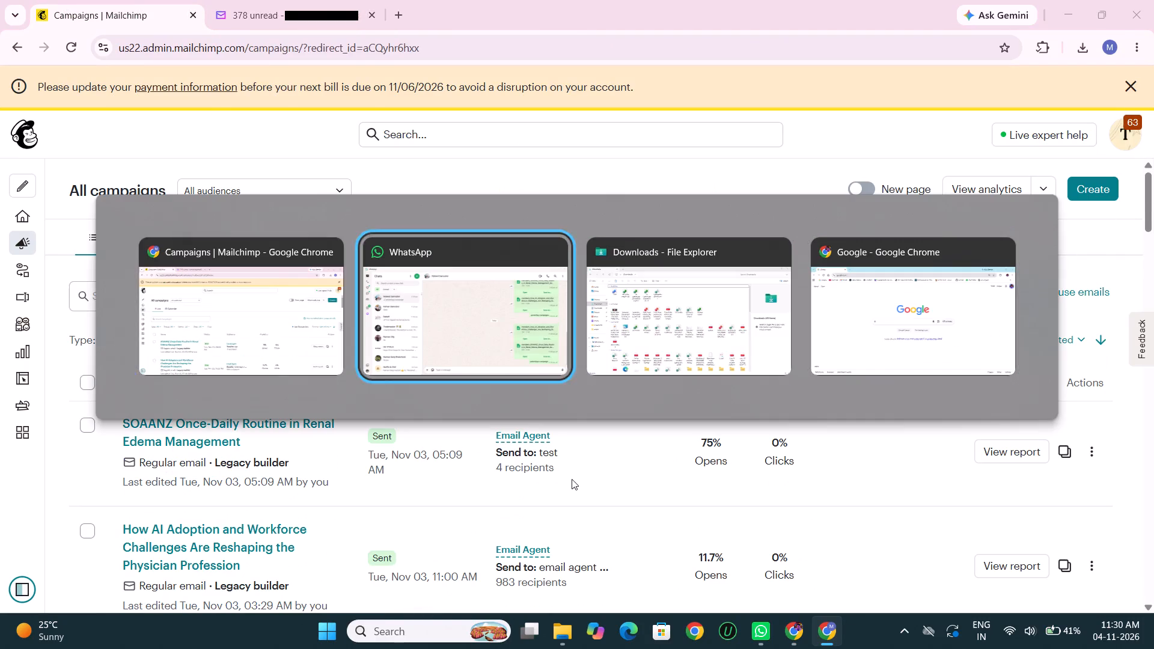
pyautogui.hotkey('alt', 'Tab')
pyautogui.click(519, 140)
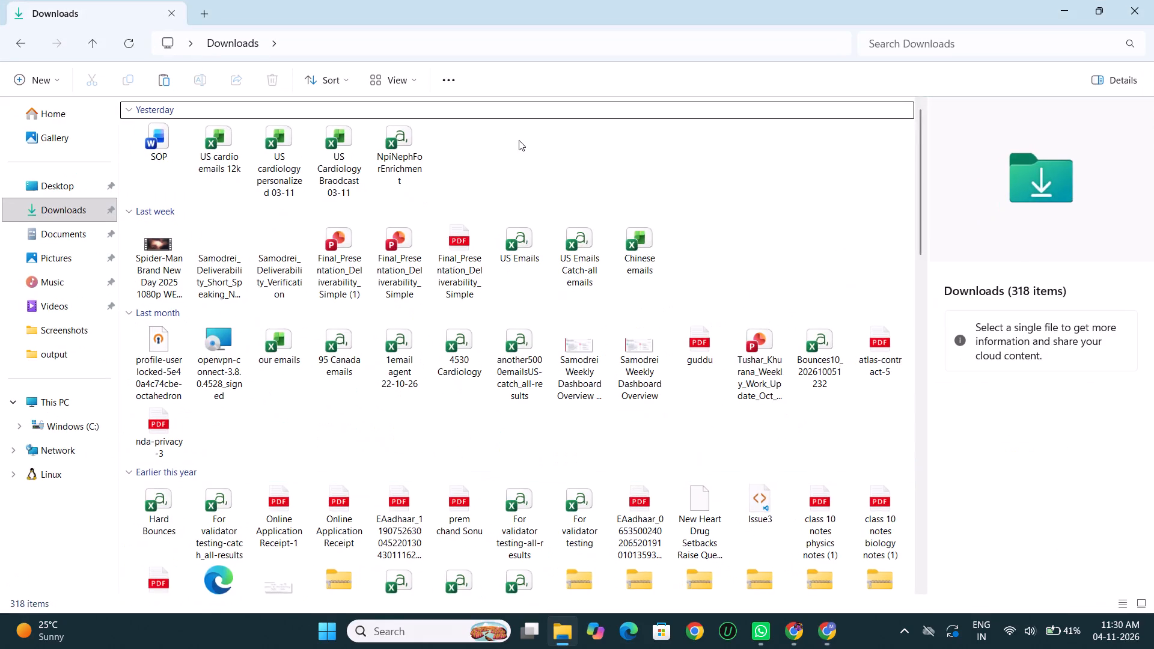
pyautogui.scroll(1, 519, 140)
# Show the hidden system tray icons.
pyautogui.click(913, 632)
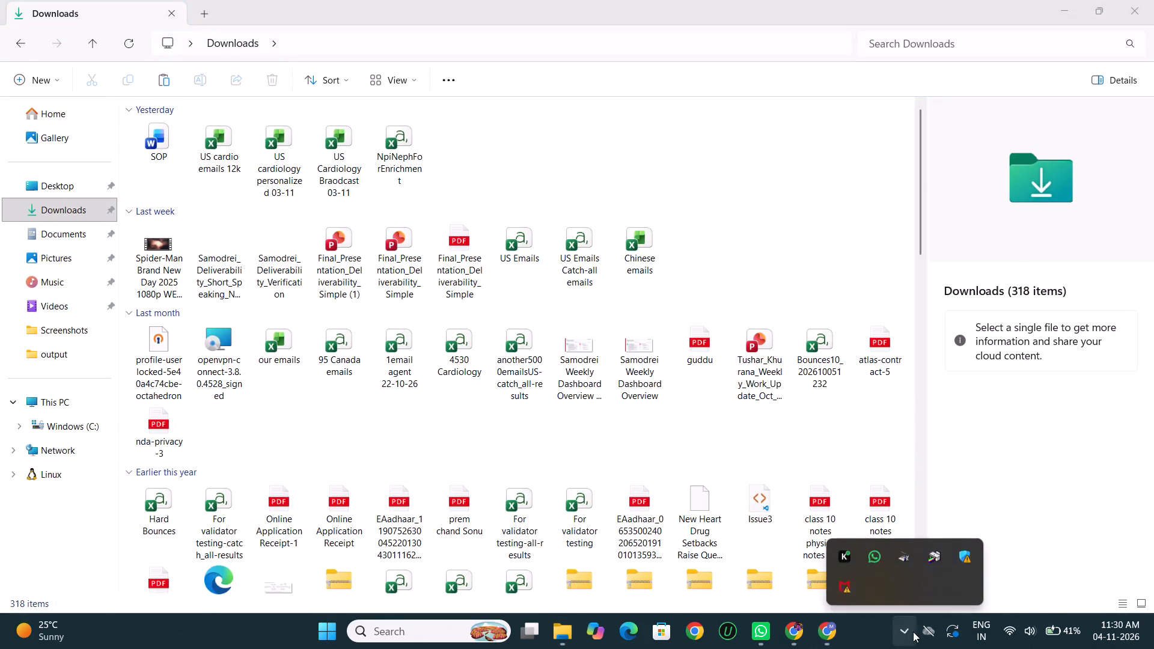
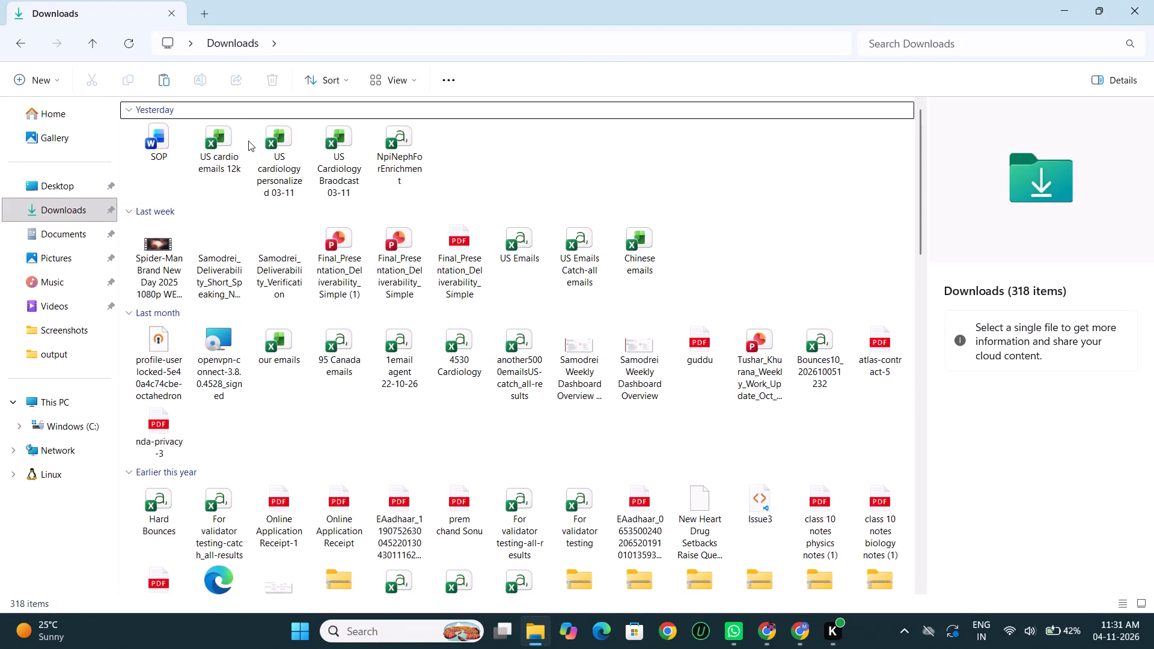
# Rename the Excel file "US cardiology personalized 03-11" in Downloads as "US cardiology personalized 04-11".
pyautogui.click(278, 175)
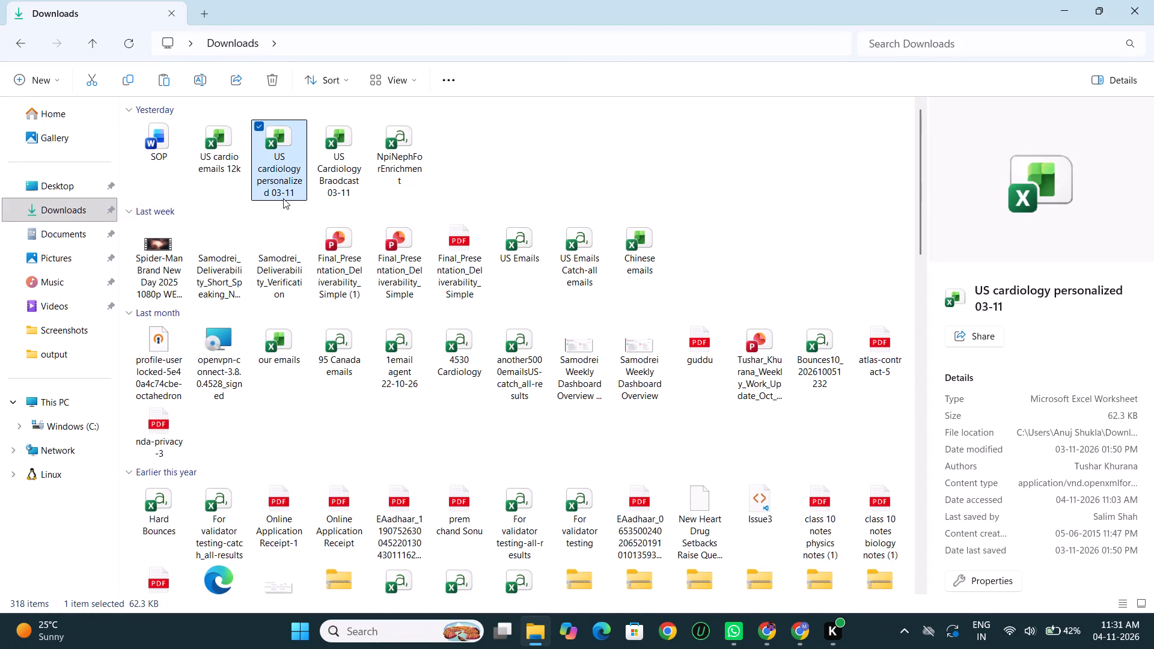
pyautogui.click(283, 195)
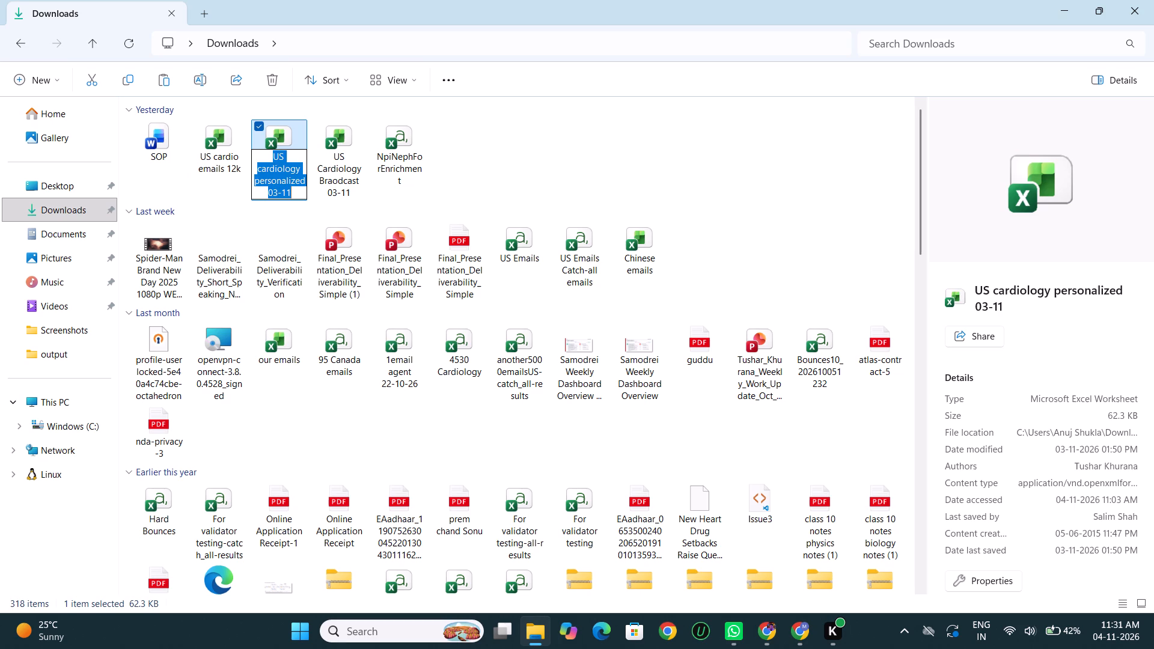
pyautogui.click(280, 193)
pyautogui.press('Left')
pyautogui.press('BackSpace')
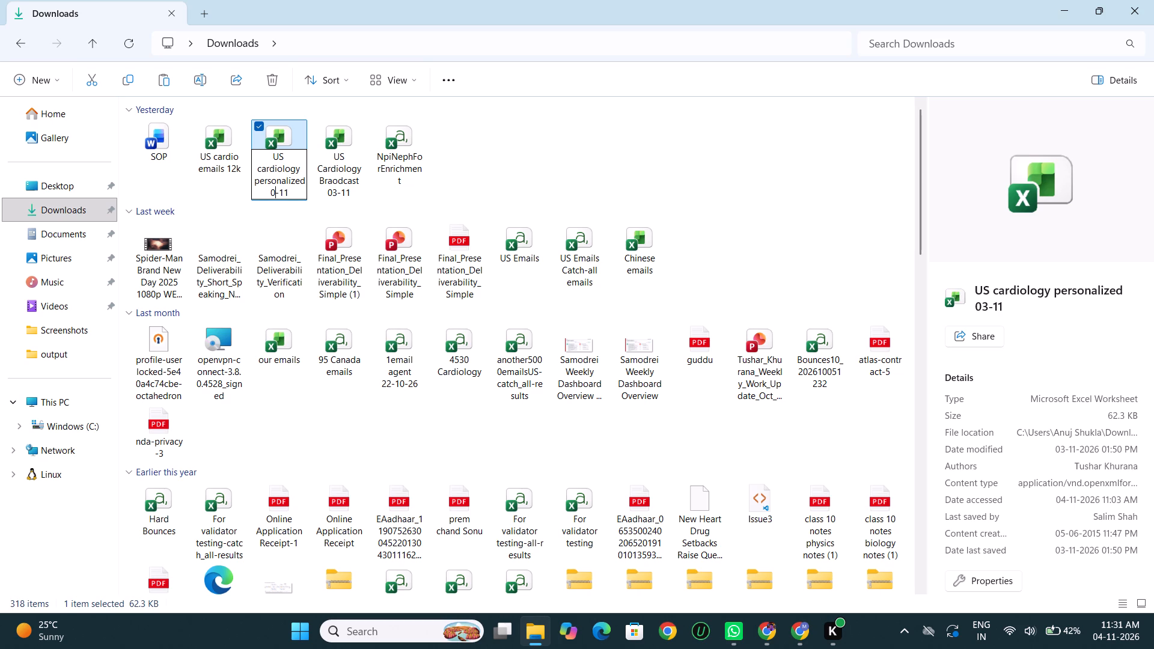
pyautogui.press('4')
pyautogui.press('Return')
# Open US cardiology personalized 04-11 and clear all records below the header row, ending with cell A2 active.
pyautogui.press('Return')
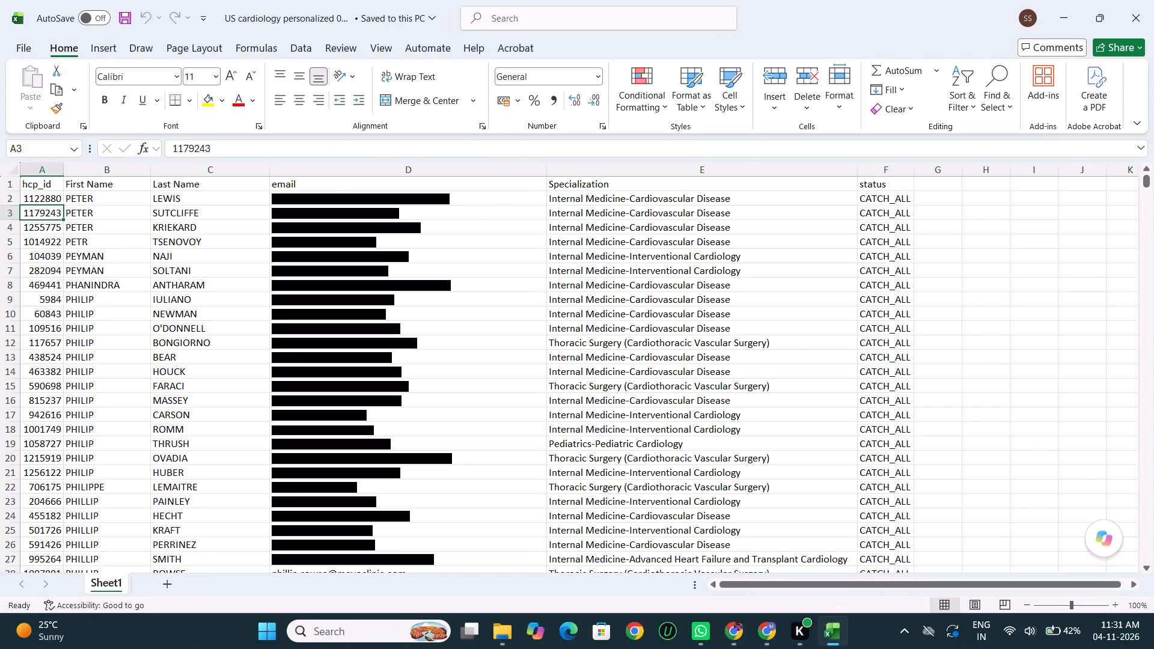
pyautogui.moveTo(929, 197); pyautogui.dragTo(40, 588)
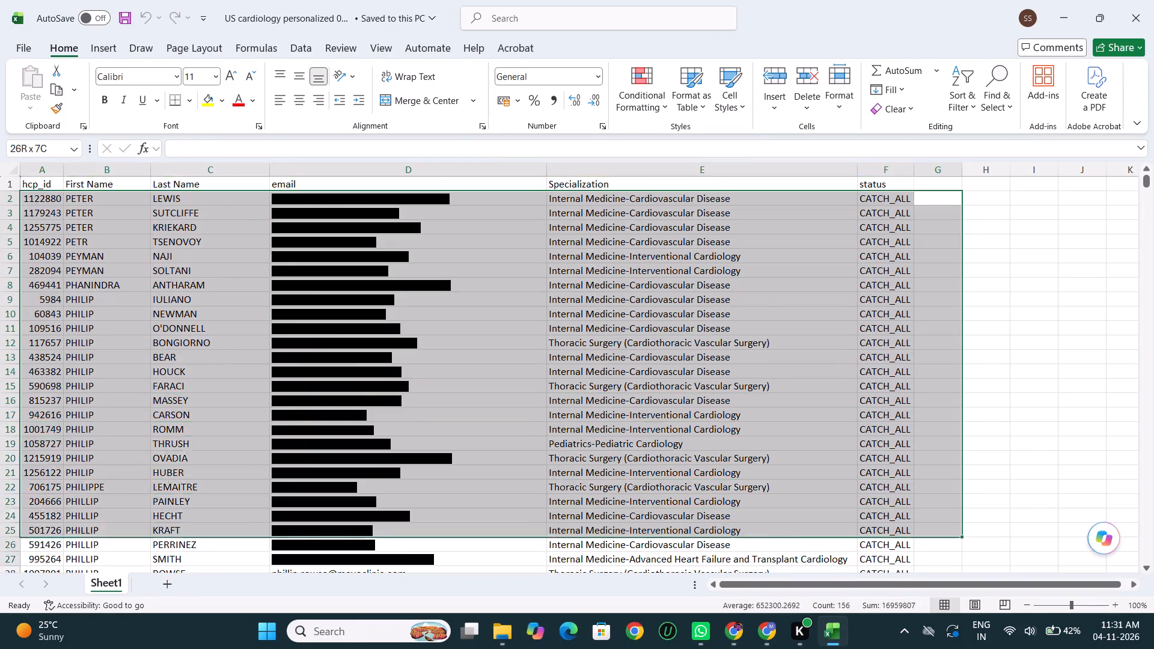
pyautogui.moveTo(40, 588); pyautogui.dragTo(32, 648)
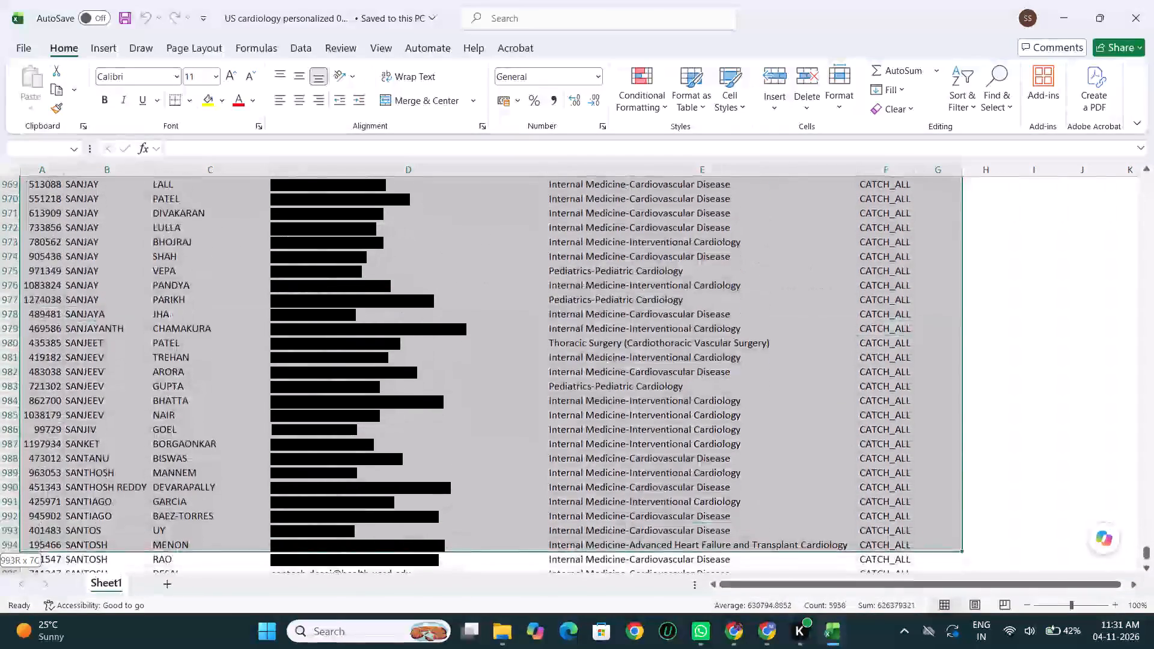
pyautogui.moveTo(32, 648); pyautogui.dragTo(35, 648)
pyautogui.press('Delete')
pyautogui.press('Up')
pyautogui.press('Left')
pyautogui.press('Left')
pyautogui.press('Left')
pyautogui.press('Left')
pyautogui.press('Left')
pyautogui.press('Left')
pyautogui.press('Left')
pyautogui.press('Left')
pyautogui.press('Left')
pyautogui.press('Left')
pyautogui.press('Left')
pyautogui.press('Left')
pyautogui.press('Left')
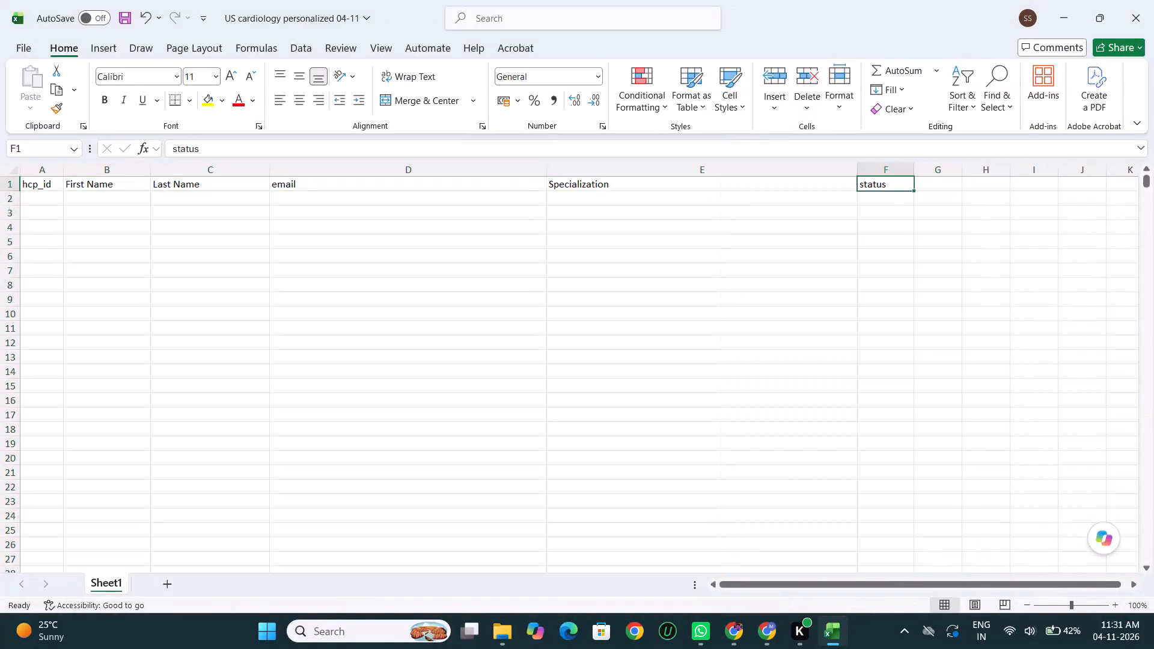
pyautogui.press('Down')
# Open the US cardio emails 12k workbook from Downloads and locate its first remaining record.
pyautogui.hotkey('alt', 'Tab')
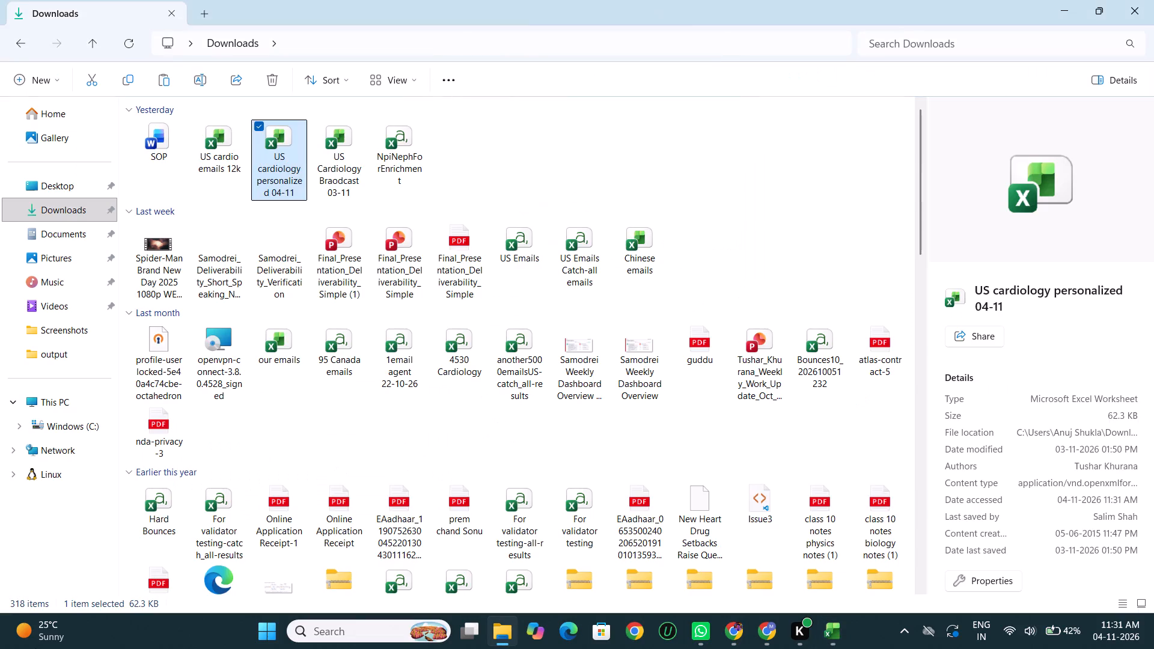
pyautogui.press('Left')
pyautogui.press('Return')
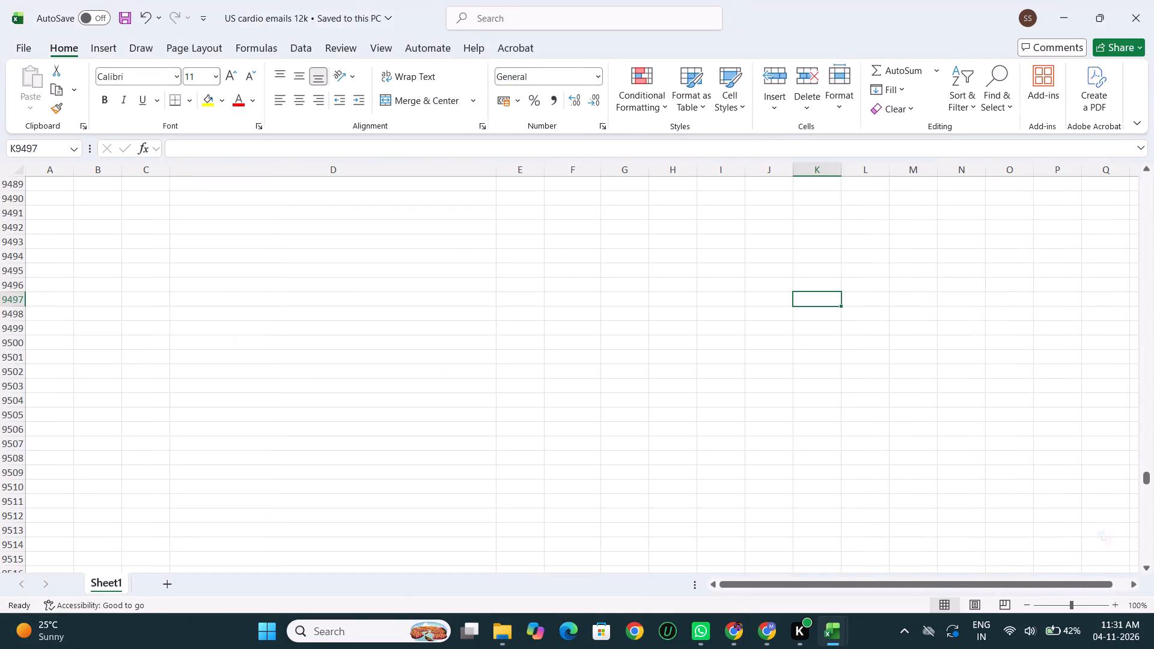
pyautogui.scroll(-4, 115, 409)
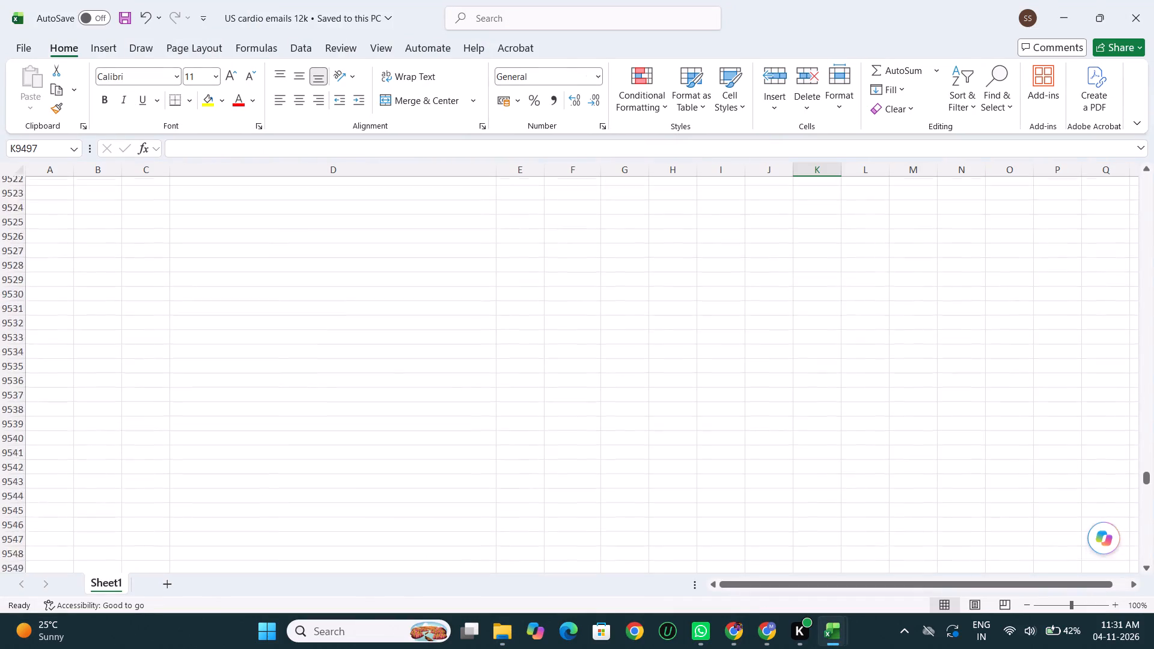
pyautogui.scroll(-18, 115, 409)
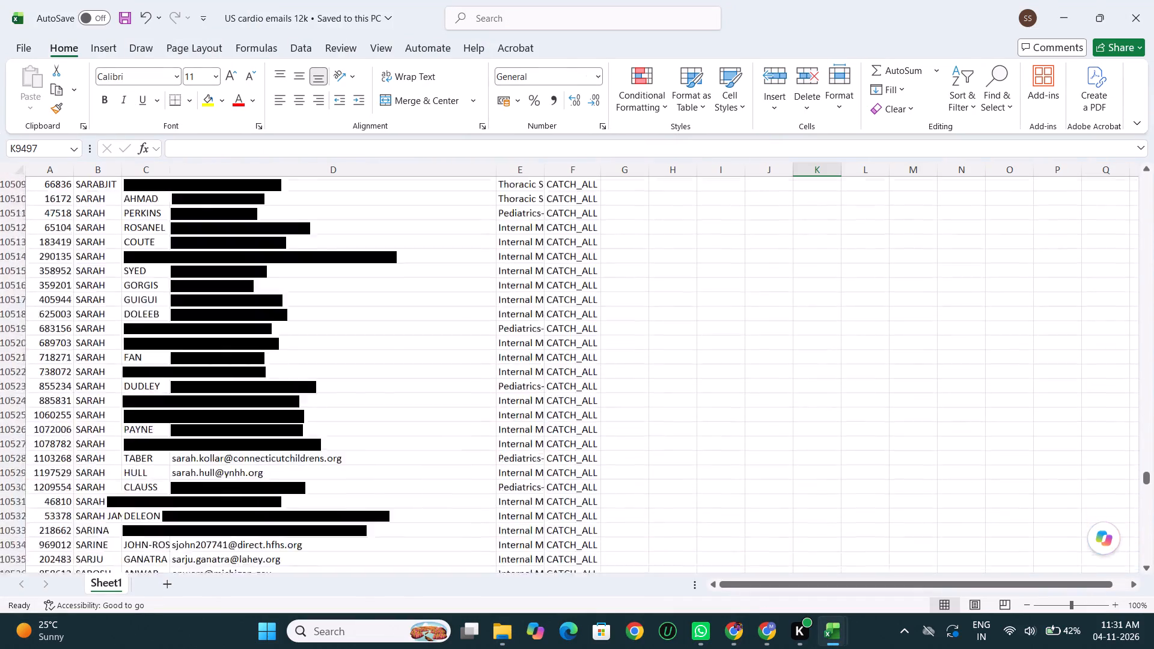
pyautogui.scroll(1, 115, 409)
pyautogui.scroll(-1, 115, 409)
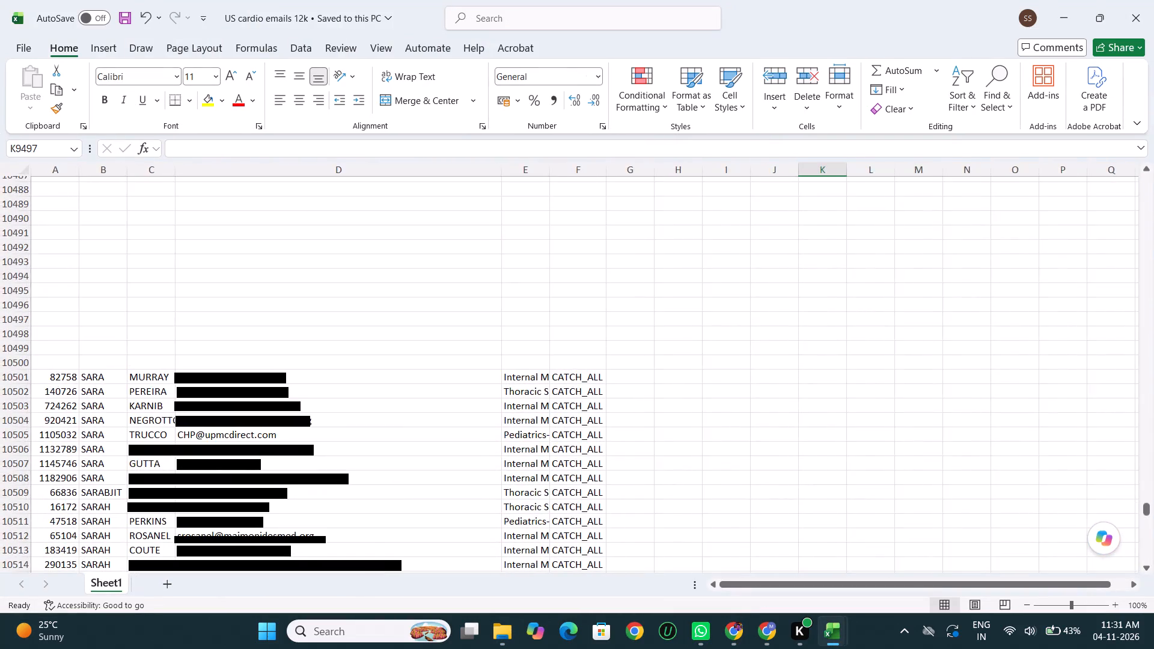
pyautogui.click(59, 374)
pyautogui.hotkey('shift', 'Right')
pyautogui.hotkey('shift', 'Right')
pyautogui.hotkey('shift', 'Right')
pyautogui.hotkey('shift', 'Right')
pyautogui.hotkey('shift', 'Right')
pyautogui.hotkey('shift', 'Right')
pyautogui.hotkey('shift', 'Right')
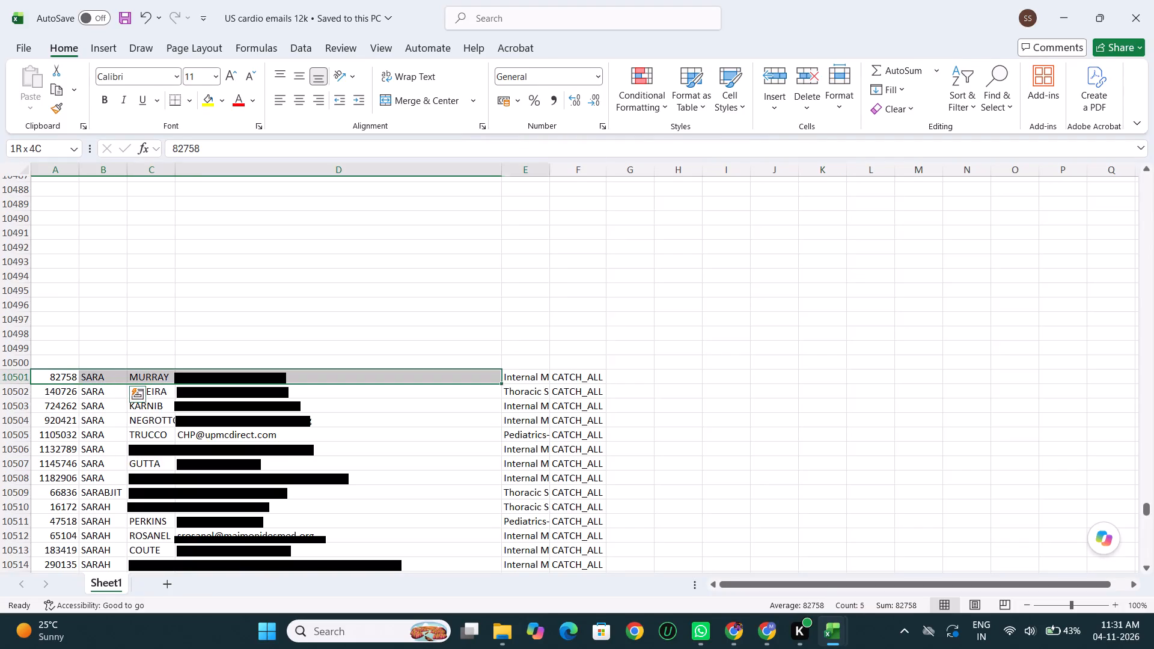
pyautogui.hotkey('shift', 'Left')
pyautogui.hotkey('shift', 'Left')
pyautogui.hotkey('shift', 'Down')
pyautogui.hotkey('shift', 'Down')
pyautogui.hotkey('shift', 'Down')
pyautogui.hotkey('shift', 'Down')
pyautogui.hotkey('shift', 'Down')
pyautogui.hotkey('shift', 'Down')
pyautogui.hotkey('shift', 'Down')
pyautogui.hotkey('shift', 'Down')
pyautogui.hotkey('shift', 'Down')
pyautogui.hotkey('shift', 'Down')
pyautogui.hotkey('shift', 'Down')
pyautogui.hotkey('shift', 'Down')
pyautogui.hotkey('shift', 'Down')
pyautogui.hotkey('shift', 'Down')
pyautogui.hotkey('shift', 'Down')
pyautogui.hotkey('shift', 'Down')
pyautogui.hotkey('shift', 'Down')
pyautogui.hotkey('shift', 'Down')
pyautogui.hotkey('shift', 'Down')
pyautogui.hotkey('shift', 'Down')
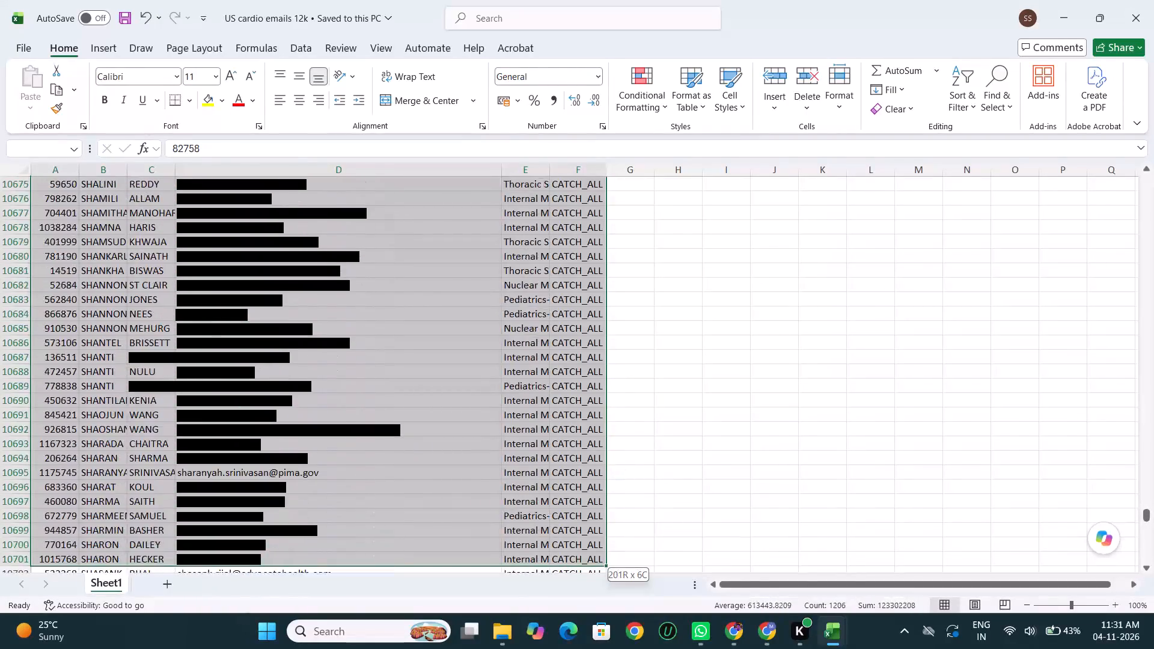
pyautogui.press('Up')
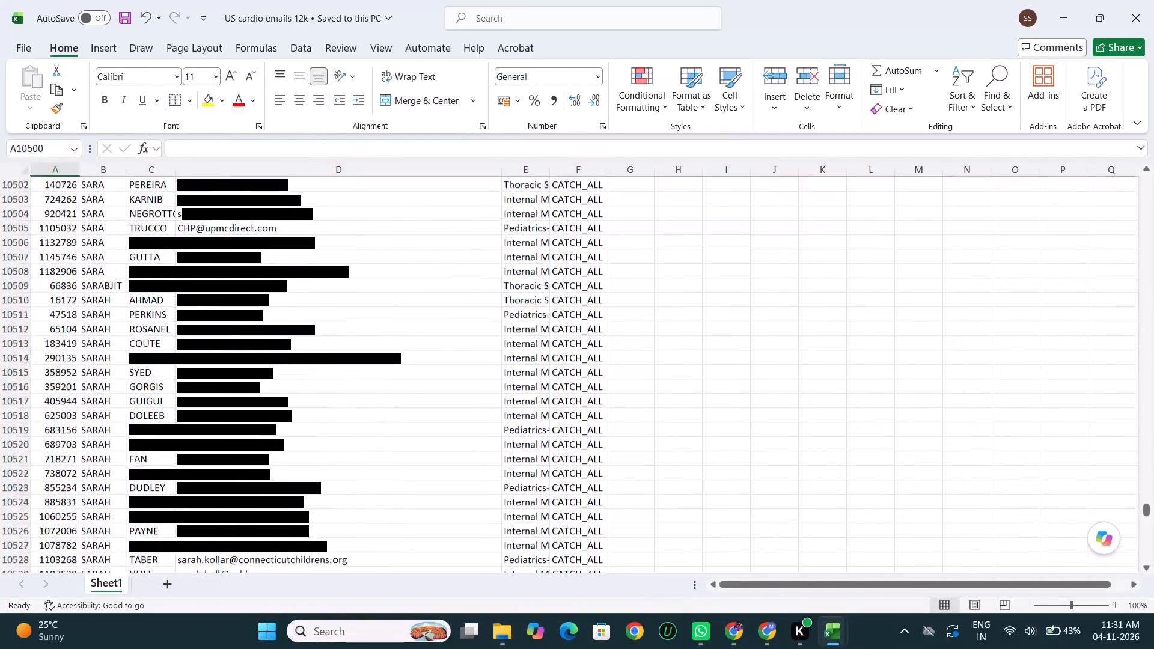
# Cut the records in rows 10501 to 11000, columns A to F, of US cardio emails 12k.
pyautogui.press('Down')
pyautogui.press('Right')
pyautogui.press('Left')
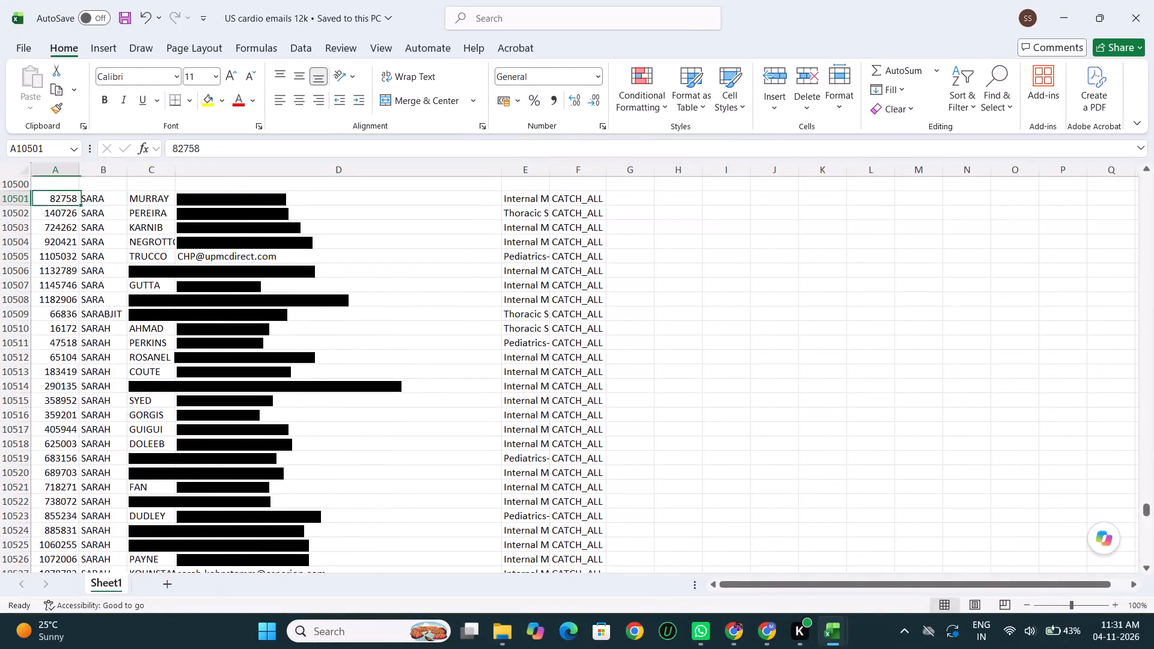
pyautogui.hotkey('shift', 'Right')
pyautogui.hotkey('shift', 'Right')
pyautogui.hotkey('shift', 'Right')
pyautogui.hotkey('shift', 'Right')
pyautogui.hotkey('shift', 'Right')
pyautogui.hotkey('shift', 'Right')
pyautogui.hotkey('shift', 'Right')
pyautogui.hotkey('shift', 'Left')
pyautogui.hotkey('shift', 'Left')
pyautogui.hotkey('shift', 'Down')
pyautogui.hotkey('shift', 'Down')
pyautogui.hotkey('shift', 'Down')
pyautogui.hotkey('shift', 'Down')
pyautogui.hotkey('shift', 'Down')
pyautogui.hotkey('shift', 'Down')
pyautogui.hotkey('shift', 'Down')
pyautogui.hotkey('shift', 'Down')
pyautogui.hotkey('shift', 'Down')
pyautogui.hotkey('shift', 'Down')
pyautogui.hotkey('shift', 'Down')
pyautogui.hotkey('shift', 'Down')
pyautogui.hotkey('shift', 'Down')
pyautogui.hotkey('shift', 'Down')
pyautogui.hotkey('shift', 'Down')
pyautogui.hotkey('shift', 'Down')
pyautogui.hotkey('shift', 'Down')
pyautogui.hotkey('shift', 'Down')
pyautogui.hotkey('shift', 'Down')
pyautogui.hotkey('shift', 'Down')
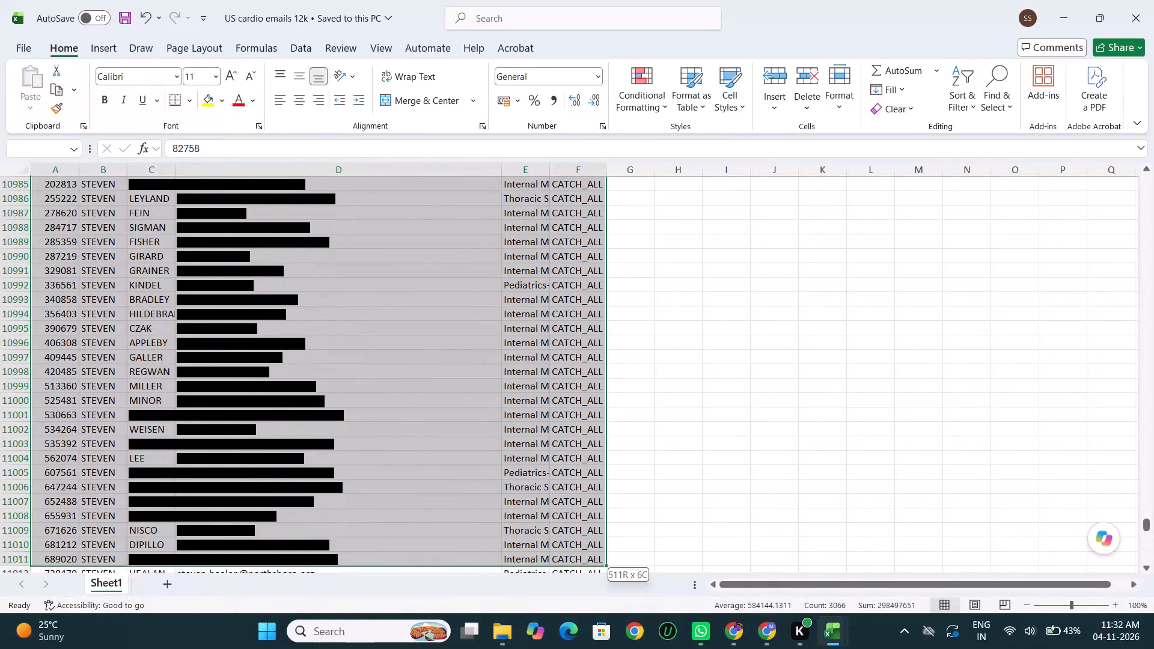
pyautogui.hotkey('shift', 'Up')
pyautogui.hotkey('shift', 'Up')
pyautogui.hotkey('shift', 'Up')
pyautogui.hotkey('shift', 'Up')
pyautogui.hotkey('shift', 'Up')
pyautogui.hotkey('shift', 'Up')
pyautogui.hotkey('shift', 'Up')
pyautogui.hotkey('shift', 'Up')
pyautogui.hotkey('shift', 'Up')
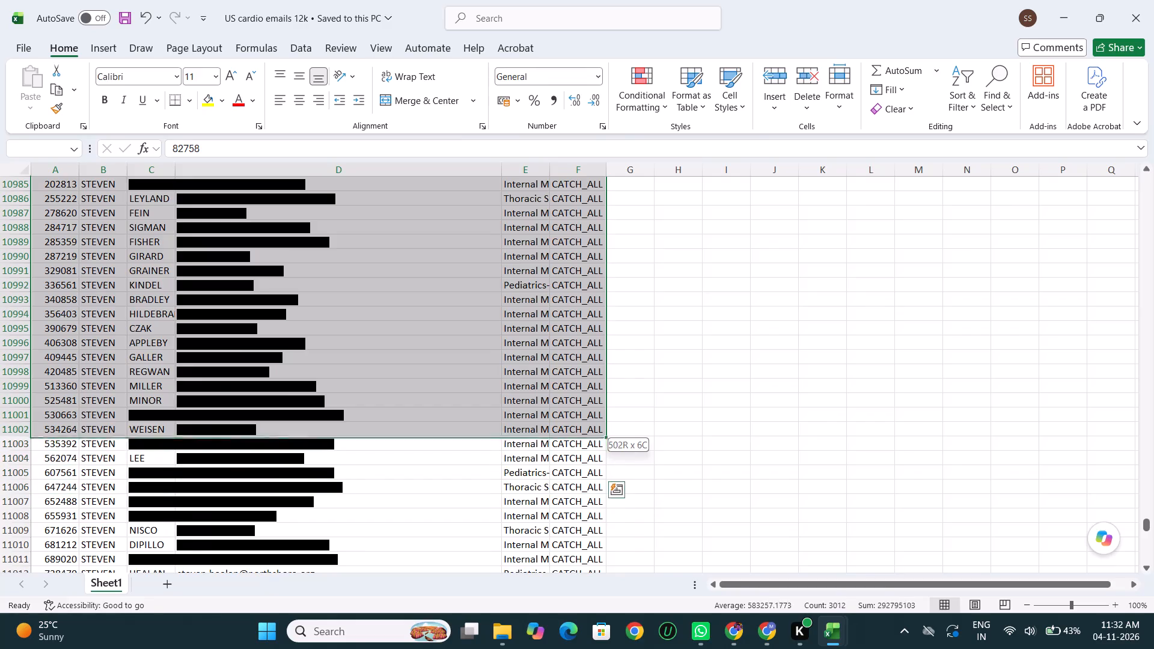
pyautogui.hotkey('shift', 'Up')
pyautogui.hotkey('shift', 'Up')
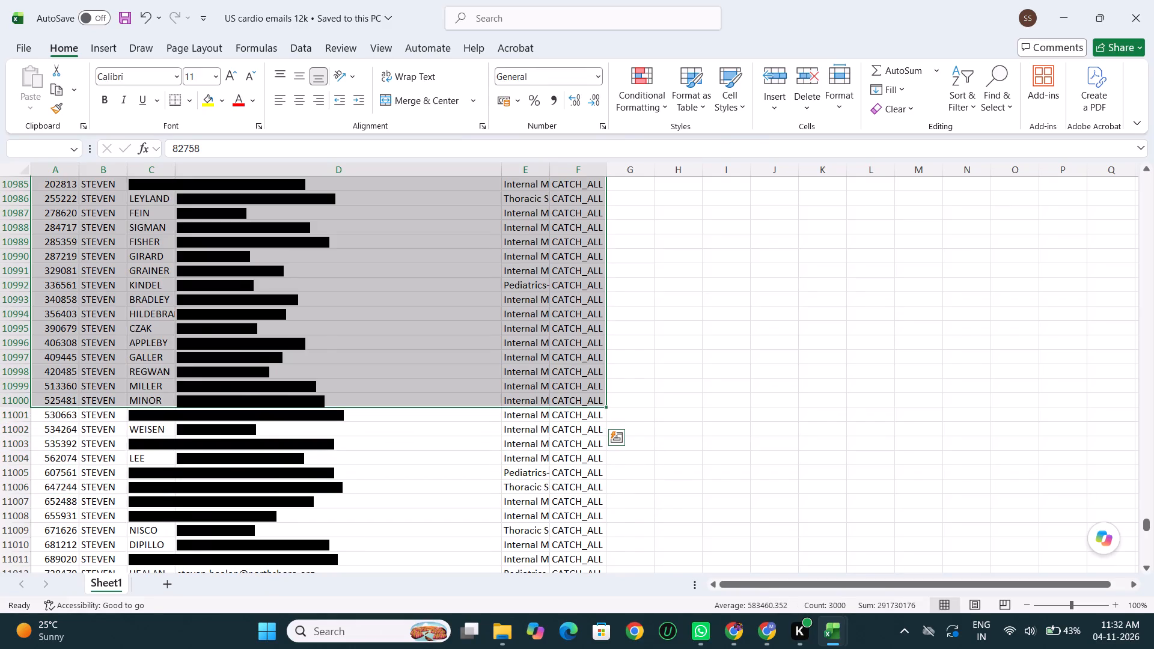
pyautogui.hotkey('ctrl', 'x')
# Paste the cut records from cell A2 of US cardiology personalized 04-11, then save and close the workbook.
pyautogui.hotkey('alt', 'Tab')
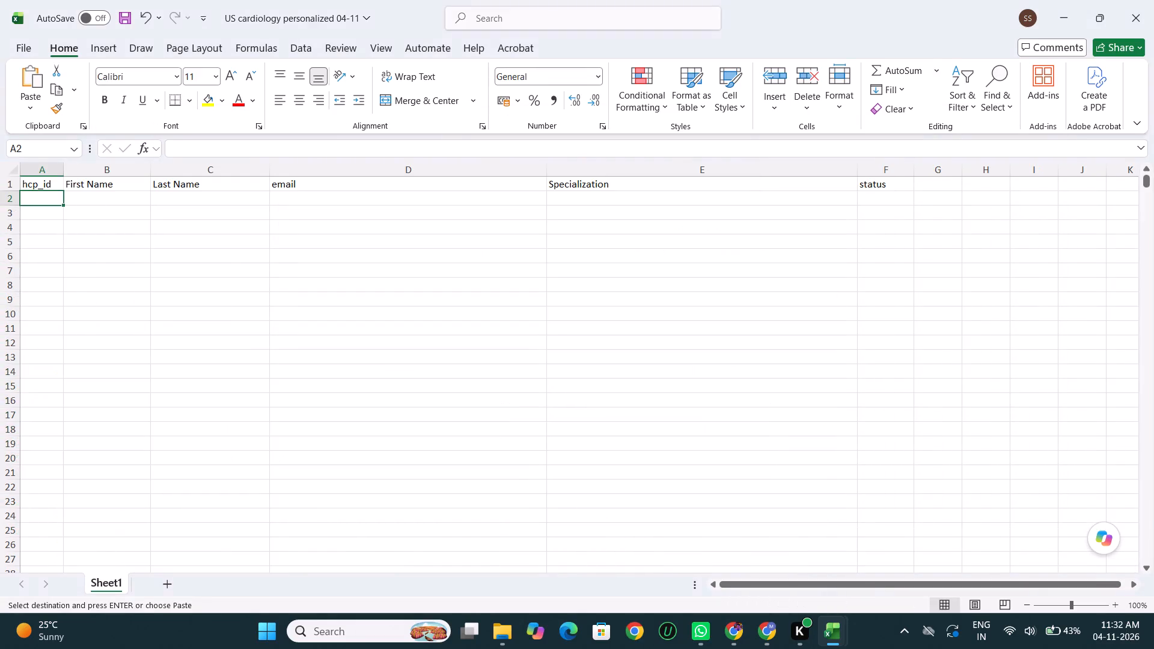
pyautogui.hotkey('ctrl', 'v')
pyautogui.press('Down')
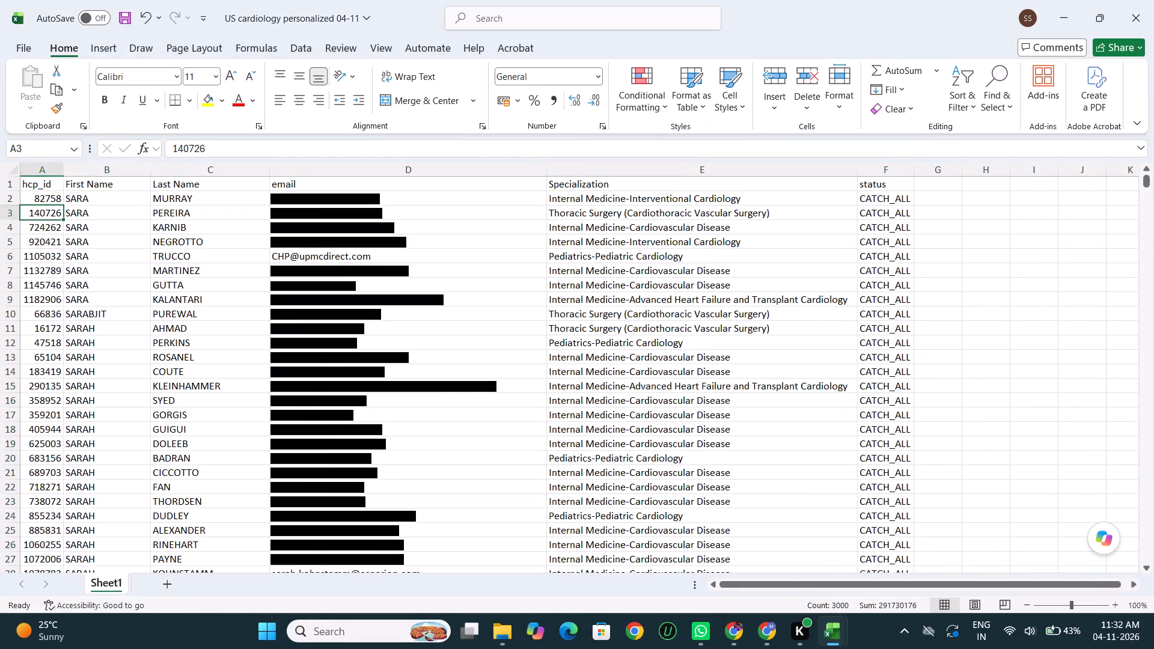
pyautogui.hotkey('ctrl', 's')
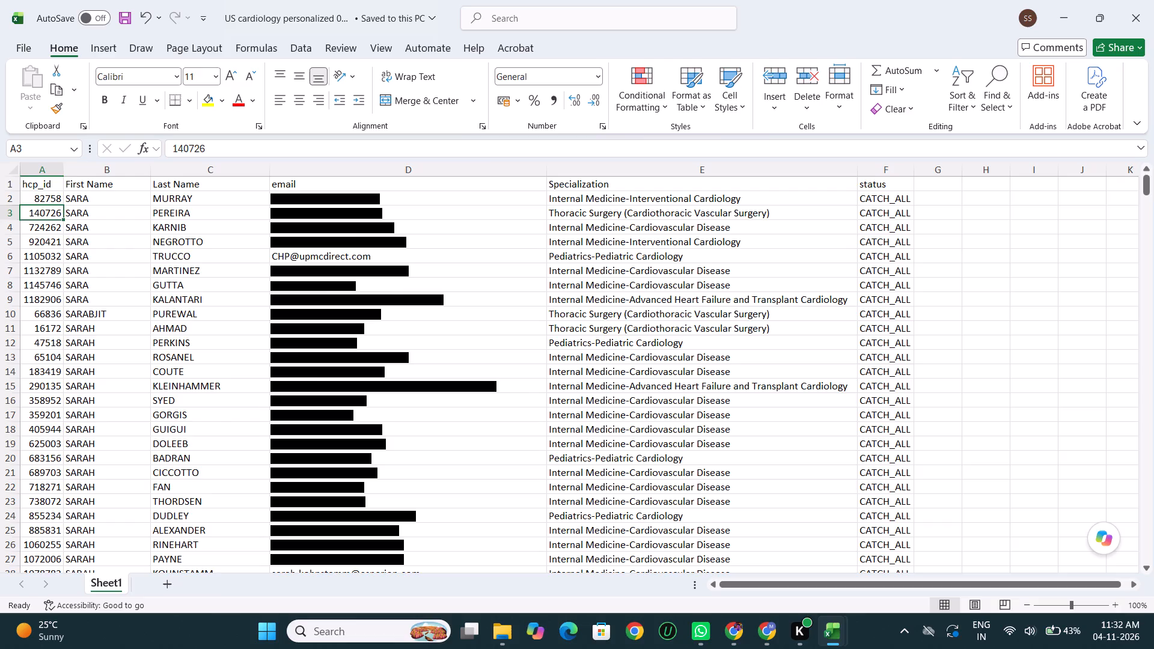
pyautogui.hotkey('ctrl', 's')
pyautogui.click(1138, 16)
# Rename the Excel file "US Cardiology Braodcast 03-11" in Downloads as "US Cardiology Braodcast 04-11".
pyautogui.hotkey('alt', 'Tab')
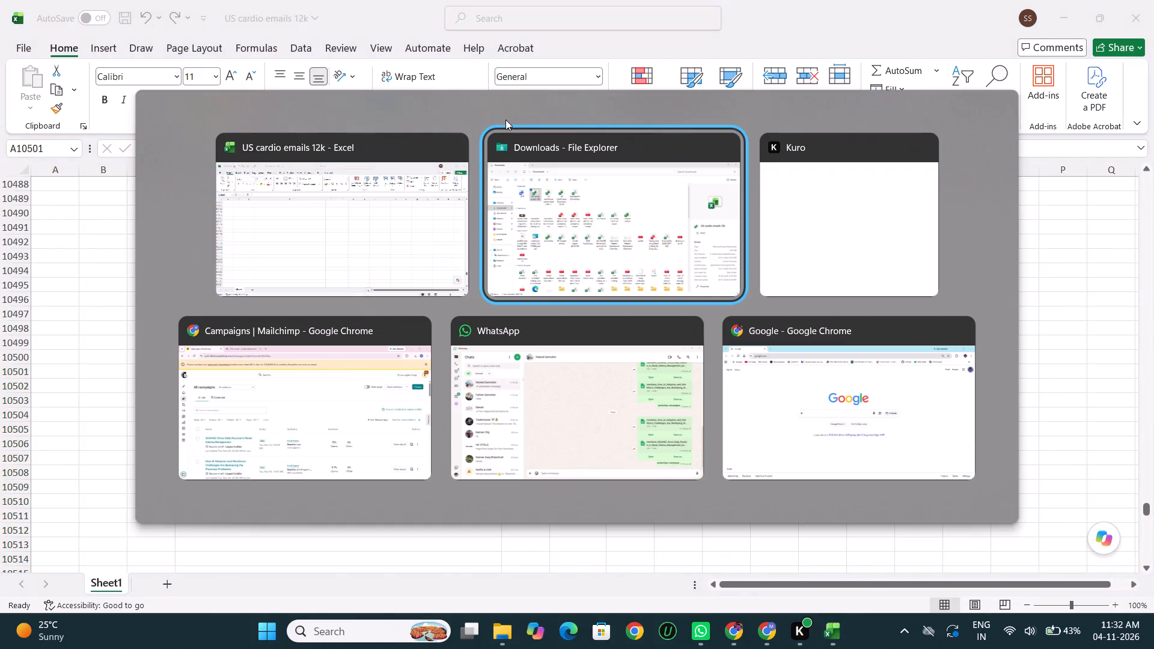
pyautogui.scroll(2, 283, 209)
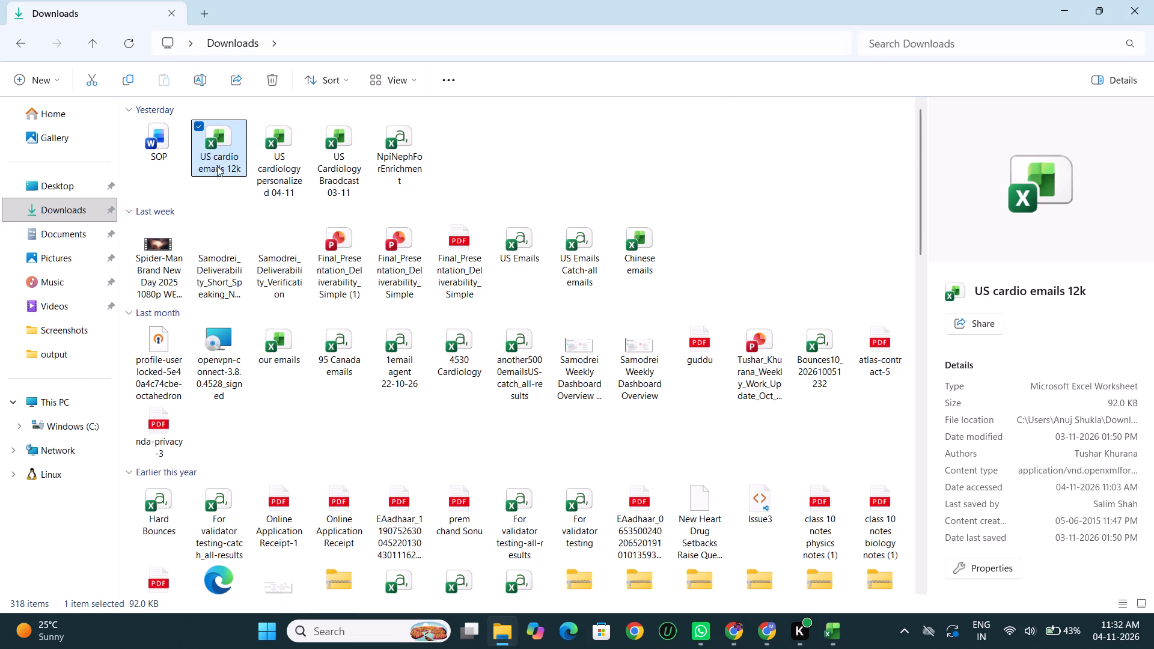
pyautogui.click(344, 188)
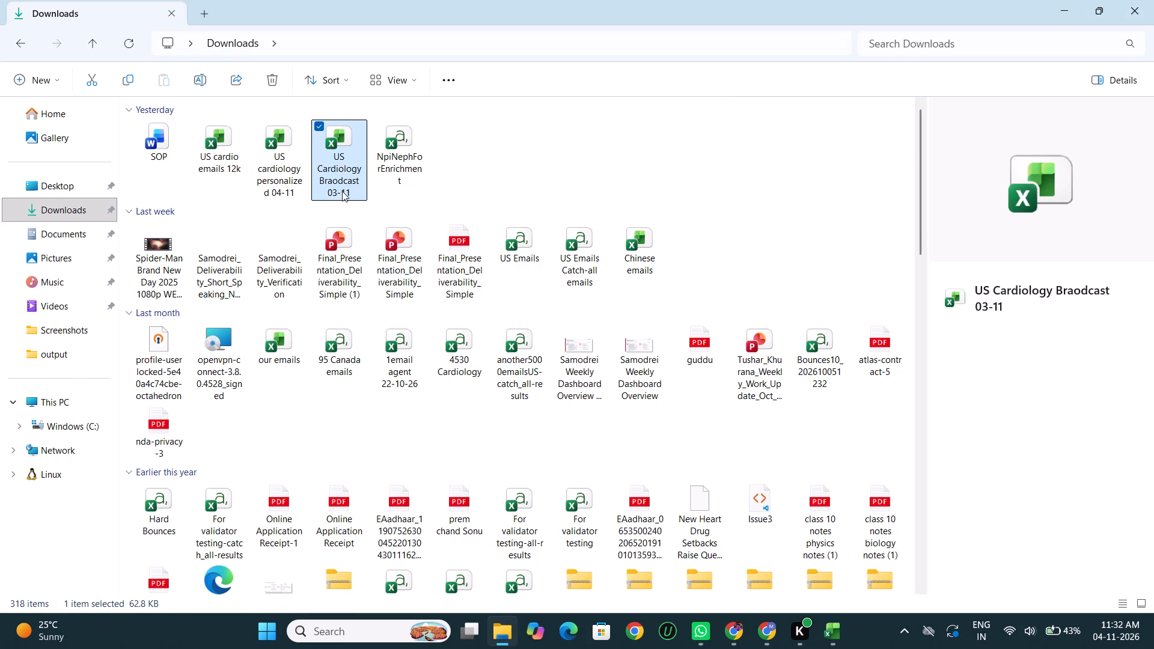
pyautogui.click(341, 192)
pyautogui.click(337, 196)
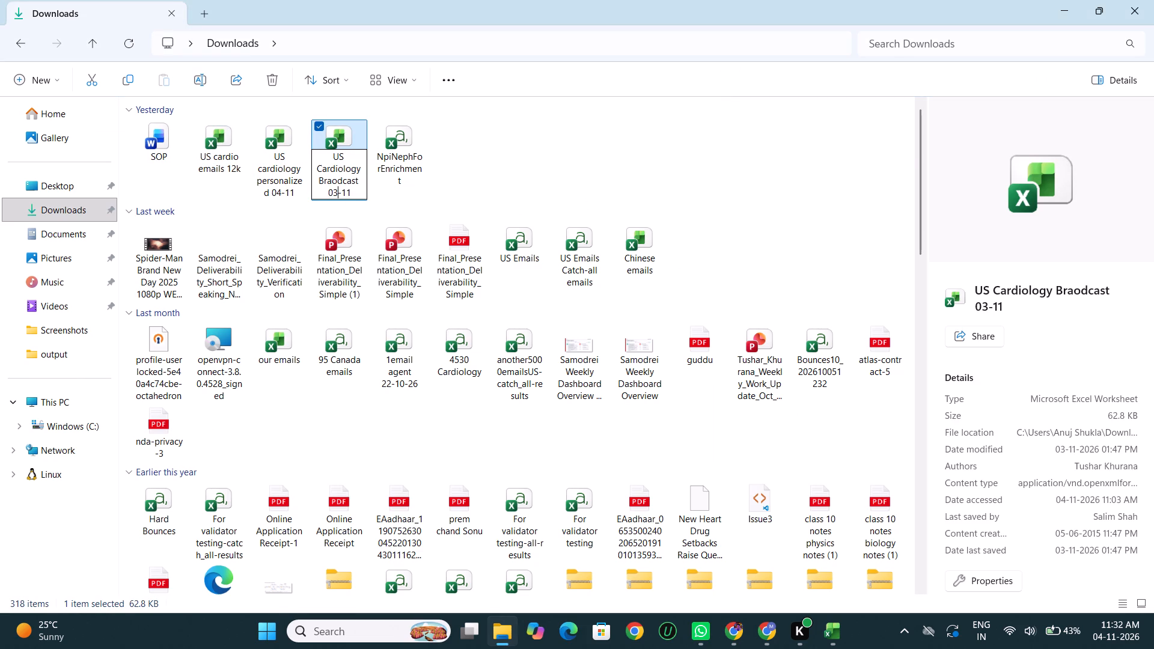
pyautogui.press('BackSpace')
pyautogui.press('4')
pyautogui.press('Return')
# Open US Cardiology Braodcast 04-11 and clear all records below the header row, ending with cell A2 active.
pyautogui.press('Return')
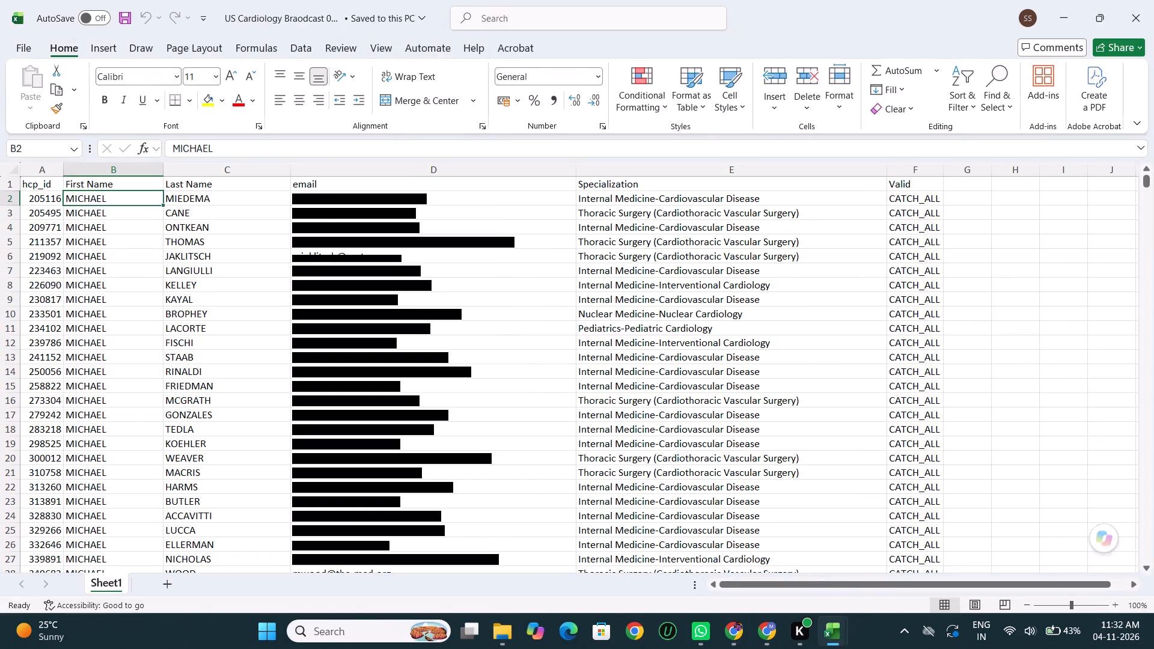
pyautogui.moveTo(972, 202); pyautogui.dragTo(64, 248)
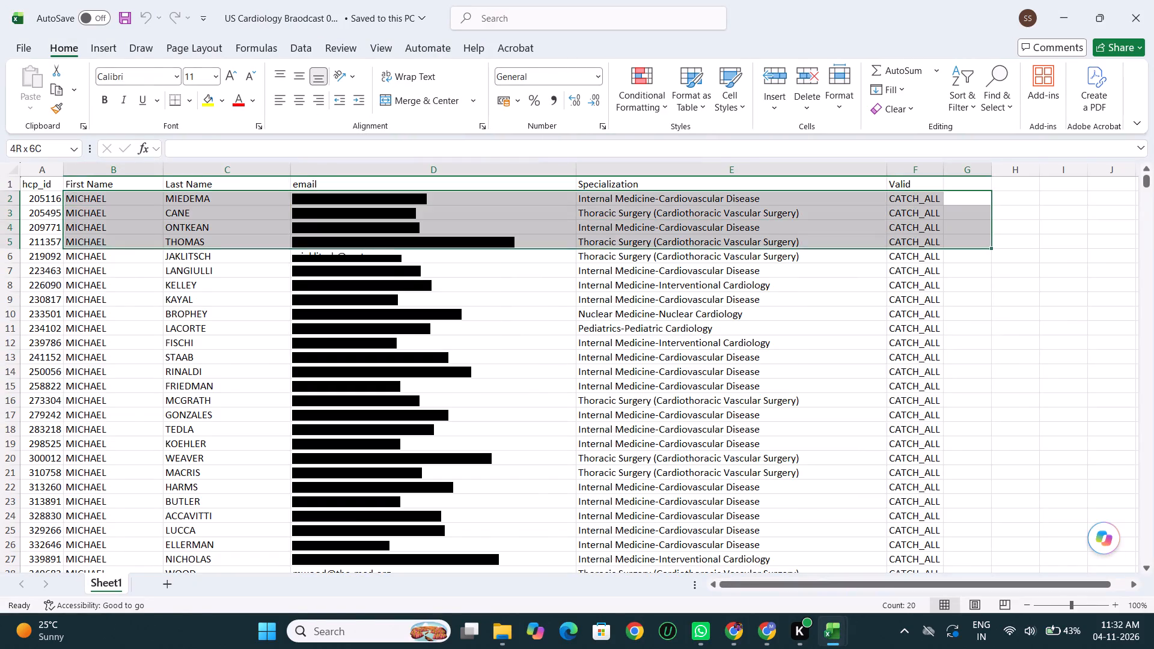
pyautogui.moveTo(64, 248); pyautogui.dragTo(1, 648)
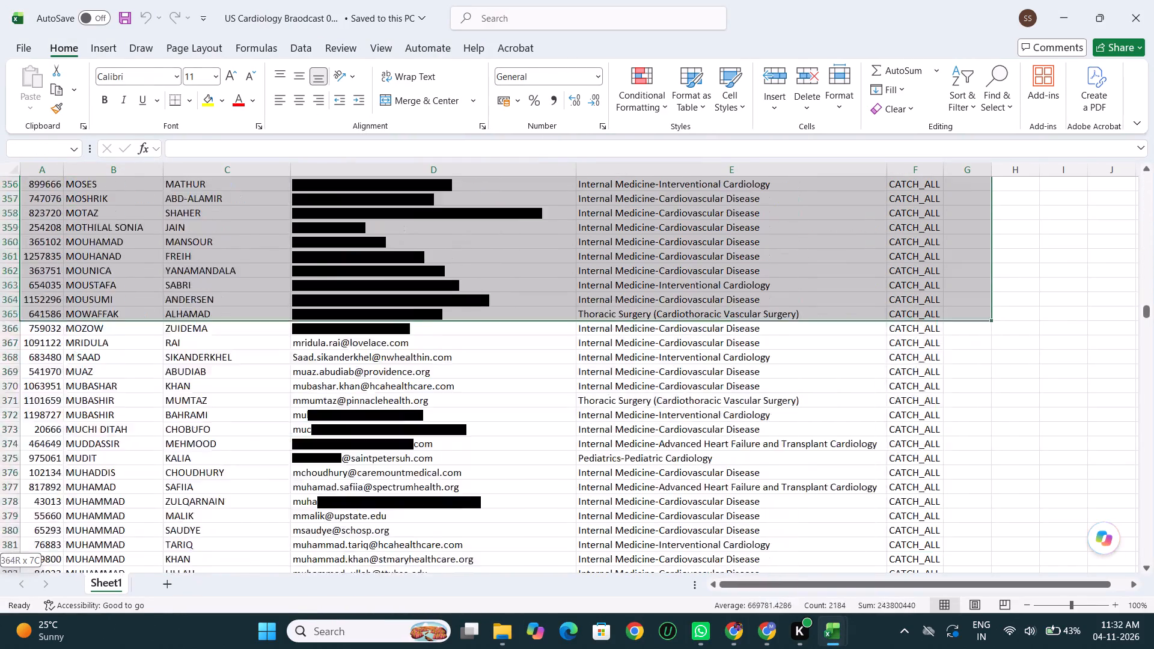
pyautogui.moveTo(1, 648); pyautogui.dragTo(0, 648)
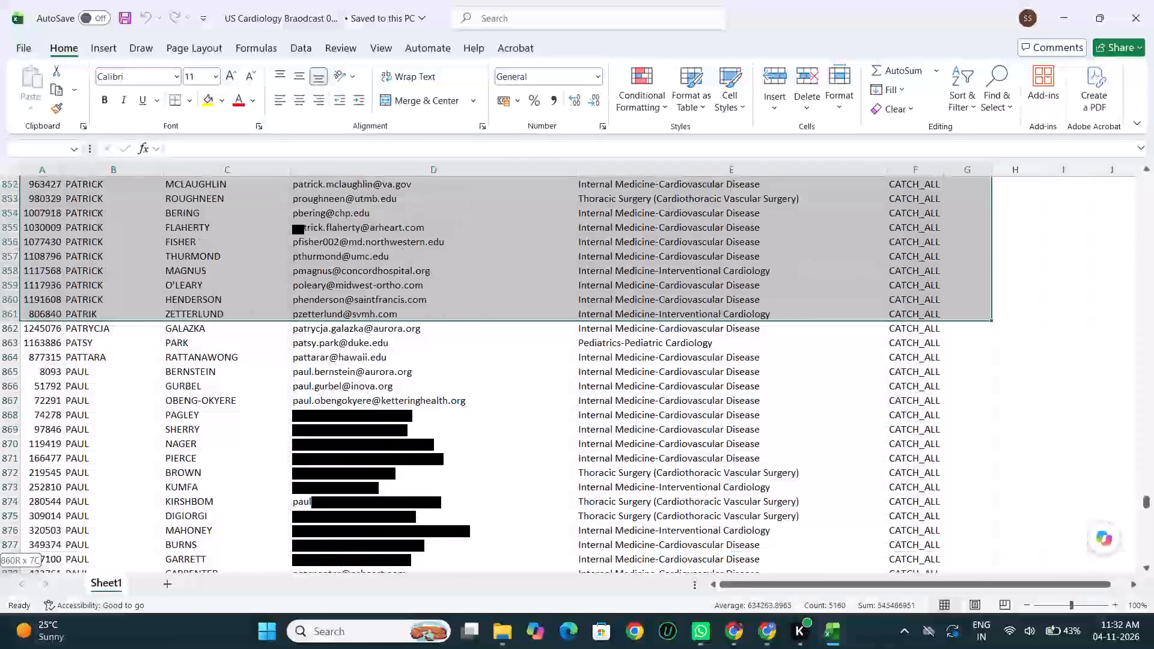
pyautogui.moveTo(0, 648); pyautogui.dragTo(0, 648)
pyautogui.press('Delete')
pyautogui.press('Up')
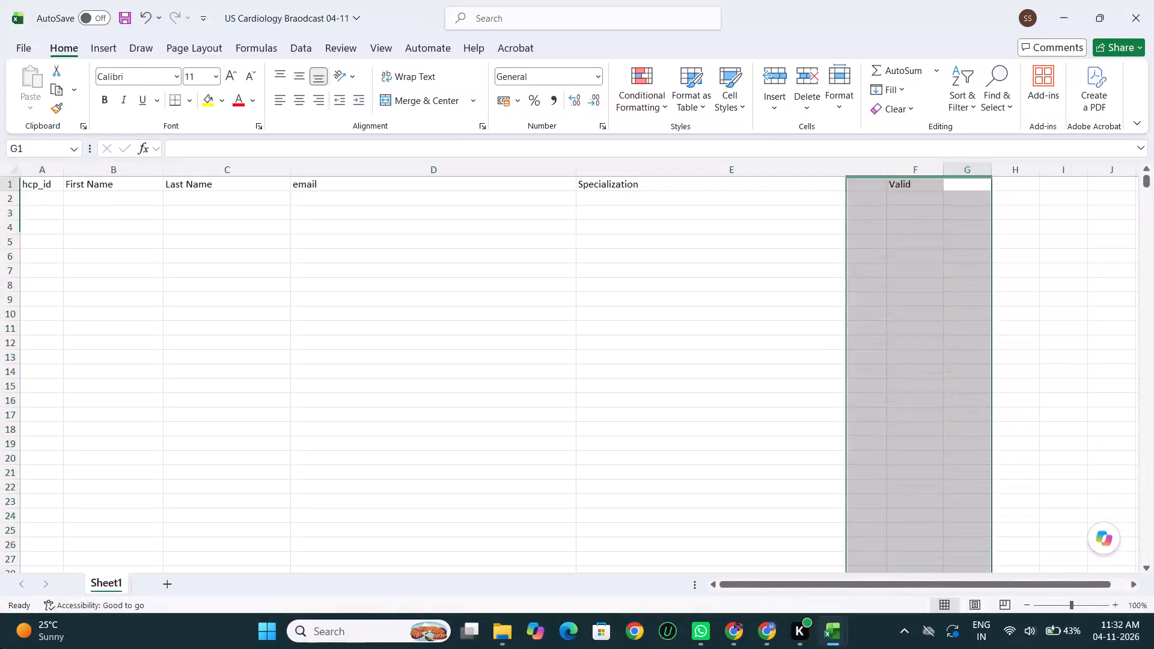
pyautogui.press('Left')
pyautogui.press('Left')
pyautogui.press('Left')
pyautogui.press('Left')
pyautogui.press('Left')
pyautogui.press('Left')
pyautogui.press('Left')
pyautogui.press('Left')
pyautogui.press('Left')
pyautogui.press('Left')
pyautogui.press('Left')
pyautogui.press('Down')
# Cut the records in rows 11001 to 11500, columns A to F, of US cardio emails 12k.
pyautogui.hotkey('alt', 'Tab')
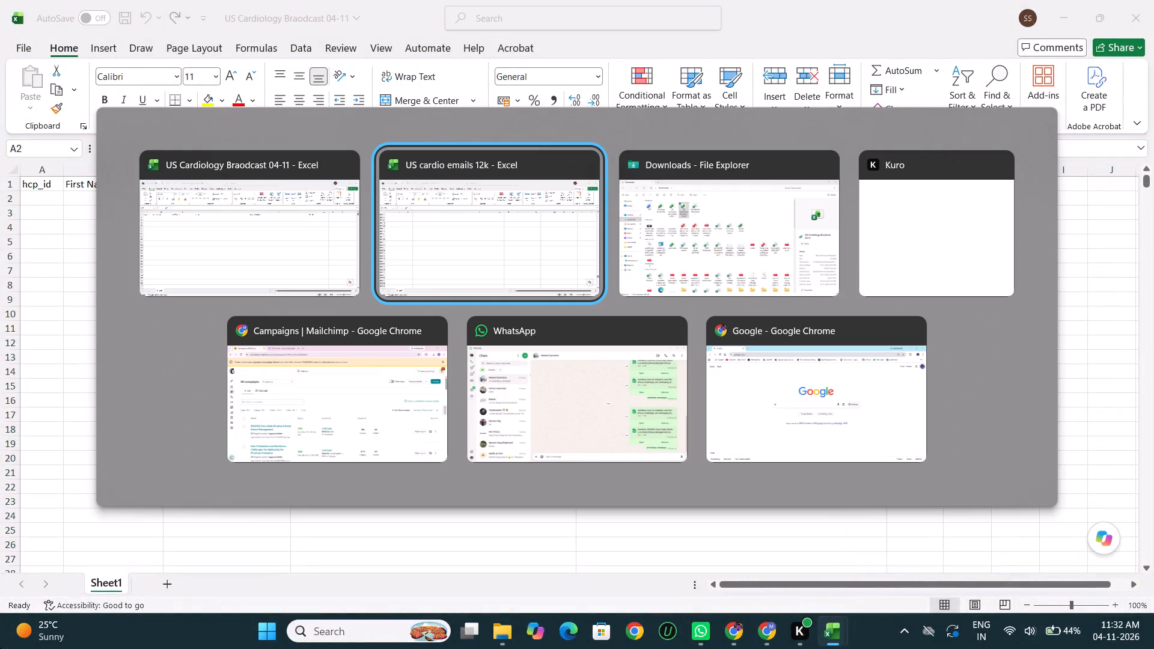
pyautogui.scroll(-11, 34, 648)
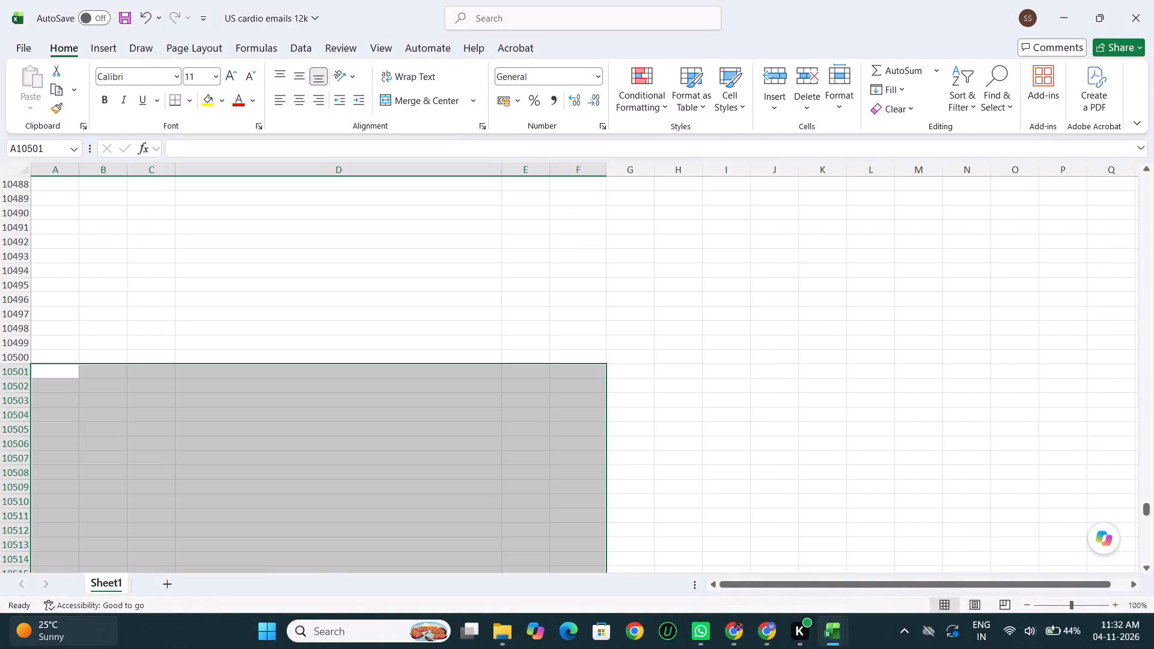
pyautogui.scroll(-20, 157, 438)
pyautogui.scroll(-4, 157, 438)
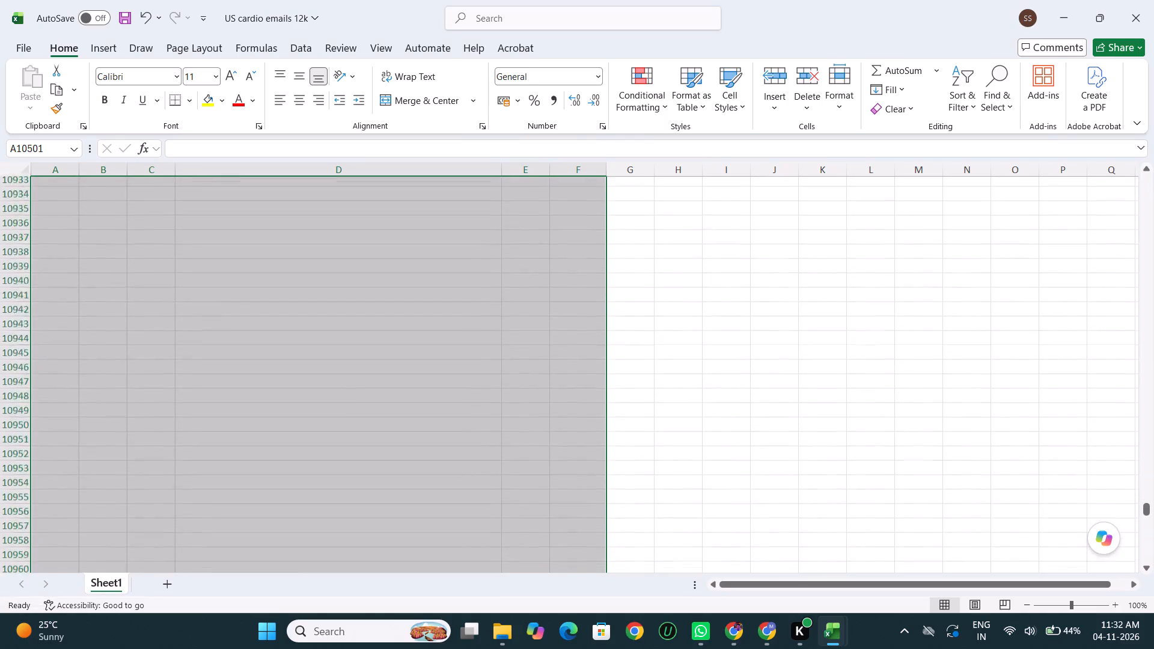
pyautogui.scroll(-1, 157, 438)
pyautogui.scroll(3, 157, 438)
pyautogui.scroll(-2, 157, 438)
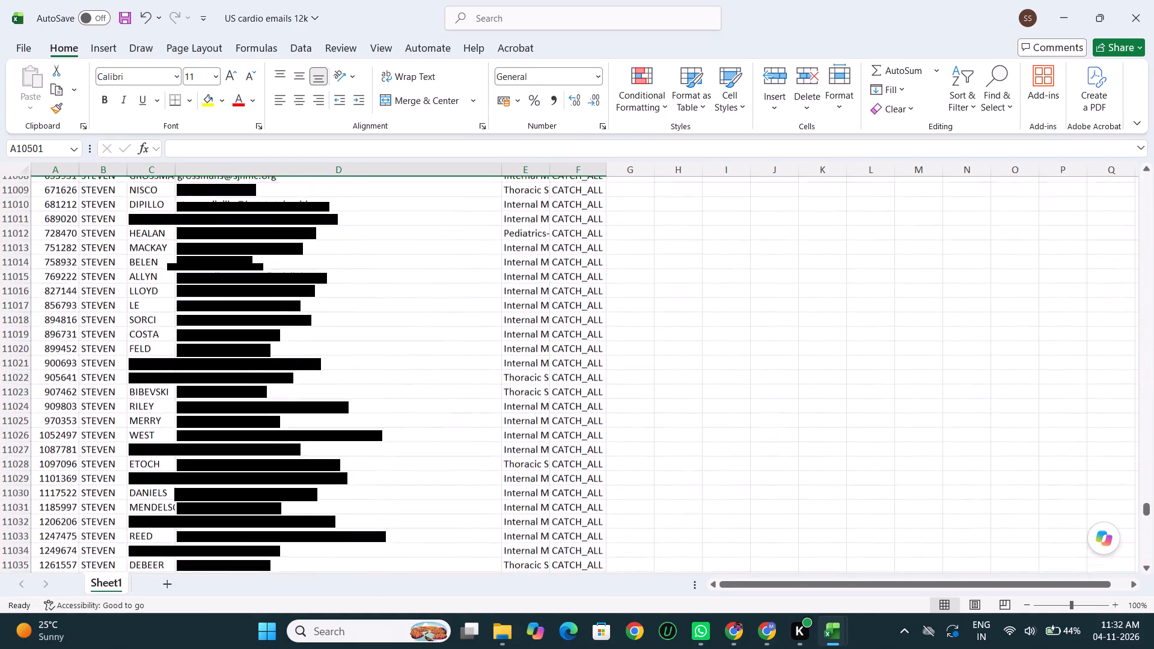
pyautogui.click(72, 349)
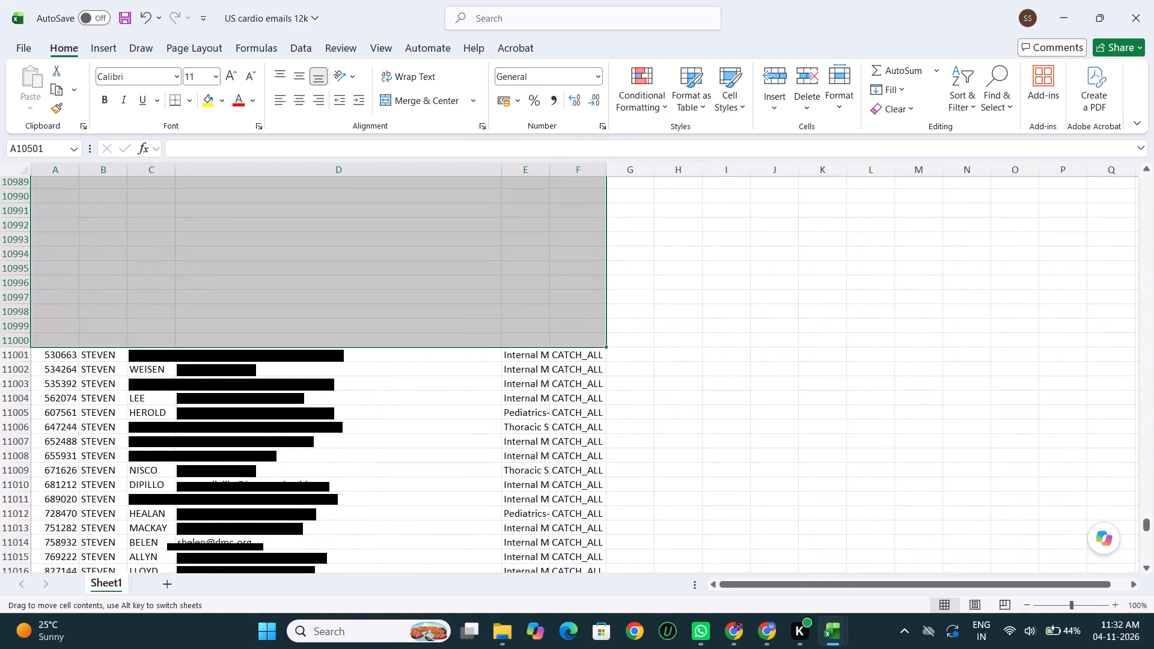
pyautogui.click(631, 358)
pyautogui.press('Left')
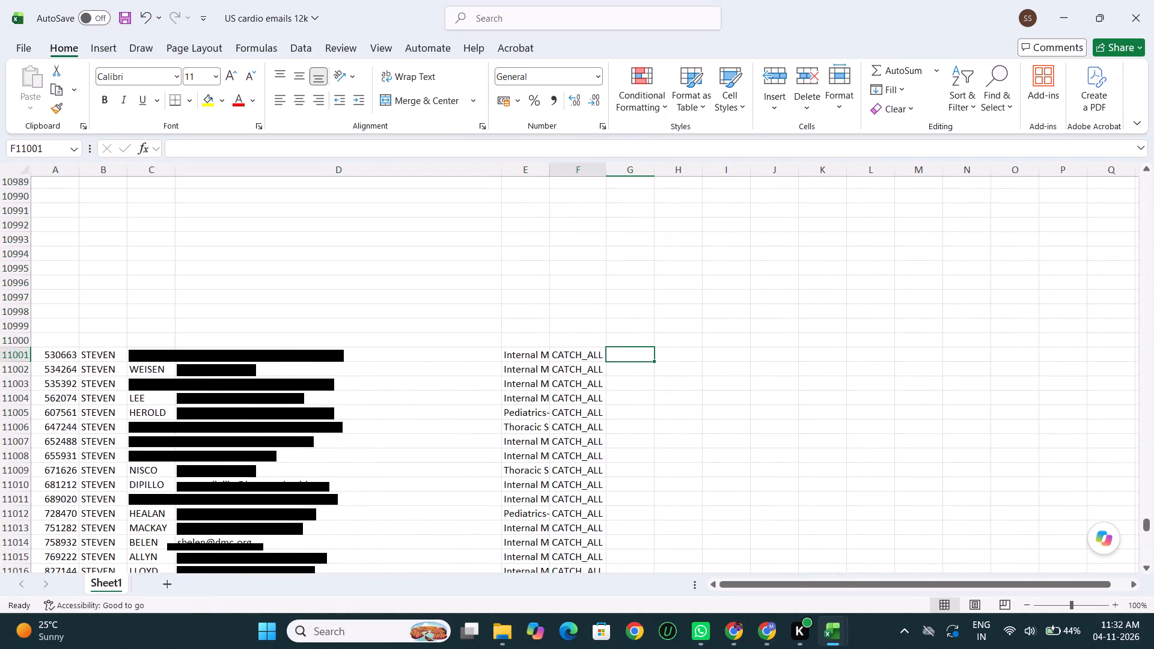
pyautogui.hotkey('shift', 'Left')
pyautogui.hotkey('shift', 'Left')
pyautogui.hotkey('shift', 'Left')
pyautogui.hotkey('shift', 'Left')
pyautogui.hotkey('shift', 'Left')
pyautogui.hotkey('shift', 'Left')
pyautogui.hotkey('shift', 'Left')
pyautogui.hotkey('shift', 'Left')
pyautogui.hotkey('shift', 'Left')
pyautogui.hotkey('shift', 'Left')
pyautogui.hotkey('shift', 'Left')
pyautogui.hotkey('shift', 'Down')
pyautogui.hotkey('shift', 'Down')
pyautogui.hotkey('shift', 'Down')
pyautogui.hotkey('shift', 'Down')
pyautogui.hotkey('shift', 'Down')
pyautogui.hotkey('shift', 'Down')
pyautogui.hotkey('shift', 'Down')
pyautogui.hotkey('shift', 'Down')
pyautogui.hotkey('shift', 'Down')
pyautogui.hotkey('shift', 'Down')
pyautogui.hotkey('shift', 'Down')
pyautogui.hotkey('shift', 'Down')
pyautogui.hotkey('shift', 'Down')
pyautogui.hotkey('shift', 'Down')
pyautogui.hotkey('shift', 'Down')
pyautogui.hotkey('shift', 'Down')
pyautogui.hotkey('shift', 'Down')
pyautogui.hotkey('shift', 'Down')
pyautogui.hotkey('shift', 'Down')
pyautogui.hotkey('shift', 'Down')
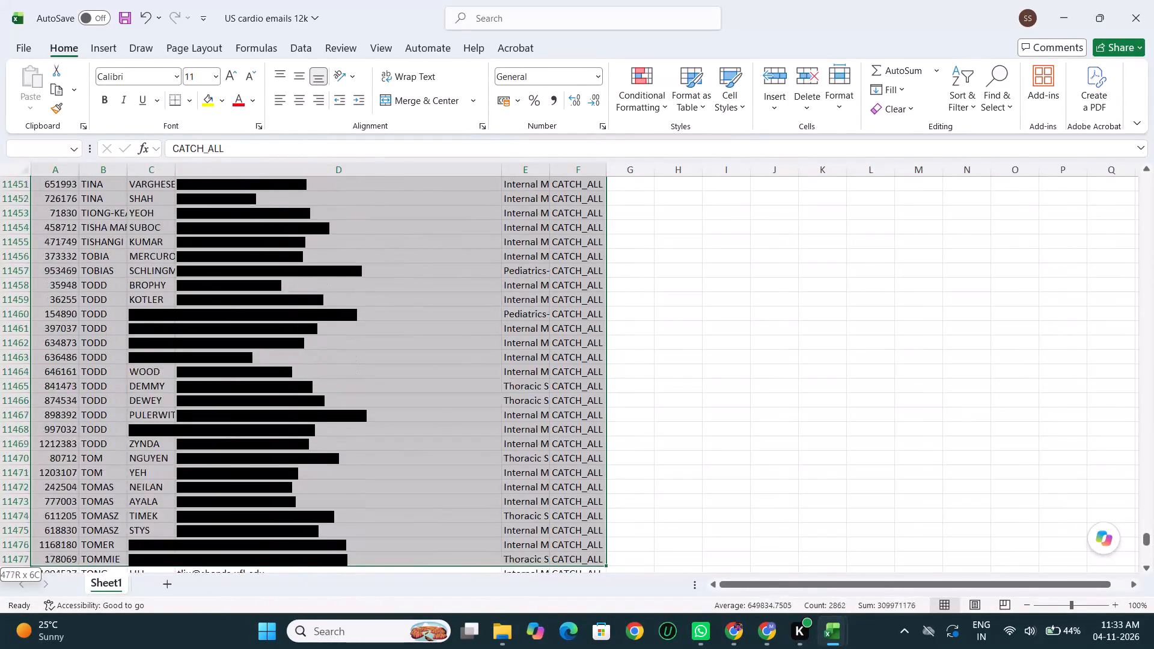
pyautogui.hotkey('shift', 'Up')
pyautogui.hotkey('shift', 'Up')
pyautogui.hotkey('shift', 'Up')
pyautogui.hotkey('shift', 'Up')
pyautogui.hotkey('shift', 'Up')
pyautogui.hotkey('shift', 'Up')
pyautogui.hotkey('shift', 'Up')
pyautogui.hotkey('shift', 'Up')
pyautogui.hotkey('shift', 'Up')
pyautogui.hotkey('shift', 'Up')
pyautogui.hotkey('shift', 'Up')
pyautogui.hotkey('shift', 'Up')
pyautogui.hotkey('shift', 'Up')
pyautogui.hotkey('shift', 'Up')
pyautogui.hotkey('shift', 'Up')
pyautogui.hotkey('shift', 'Up')
pyautogui.hotkey('shift', 'Up')
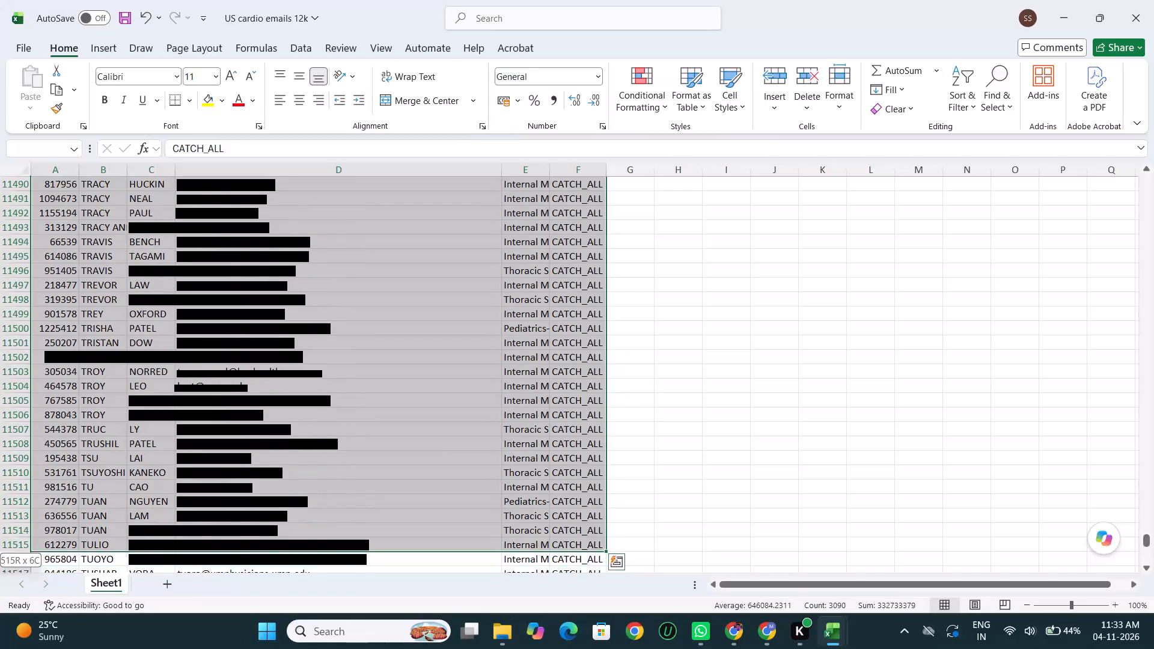
pyautogui.hotkey('shift', 'Down')
pyautogui.hotkey('shift', 'Down')
pyautogui.hotkey('shift', 'Up')
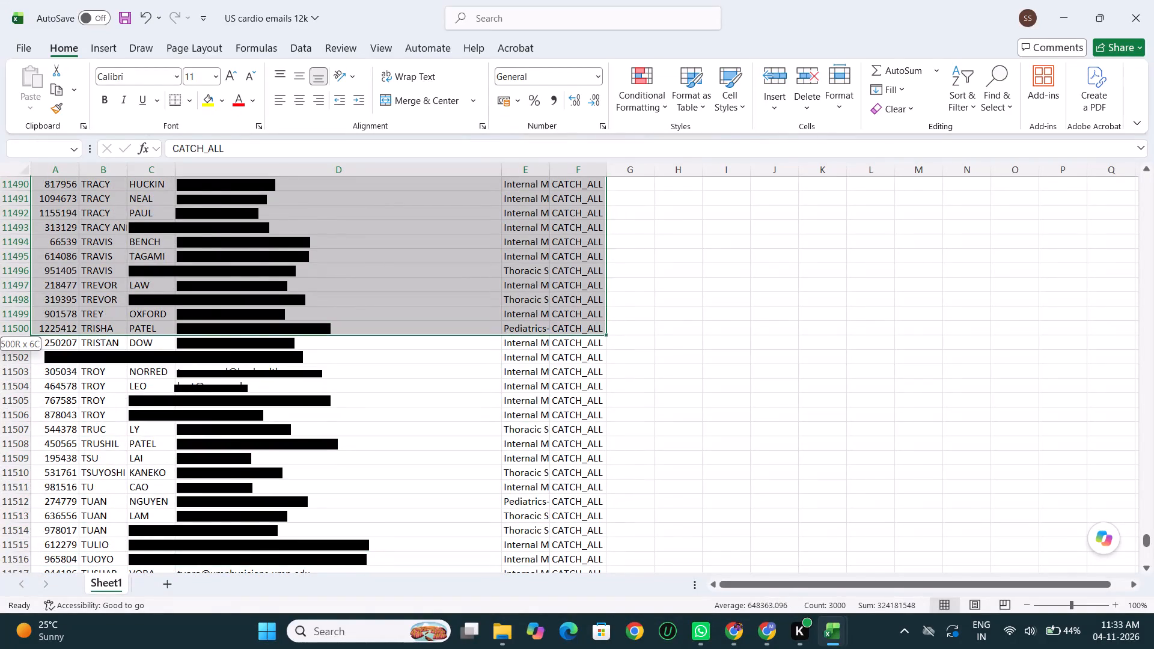
pyautogui.hotkey('ctrl', 'x')
# Paste the cut records from cell A2 of US Cardiology Braodcast 04-11, then save and close the workbook.
pyautogui.hotkey('alt', 'Tab')
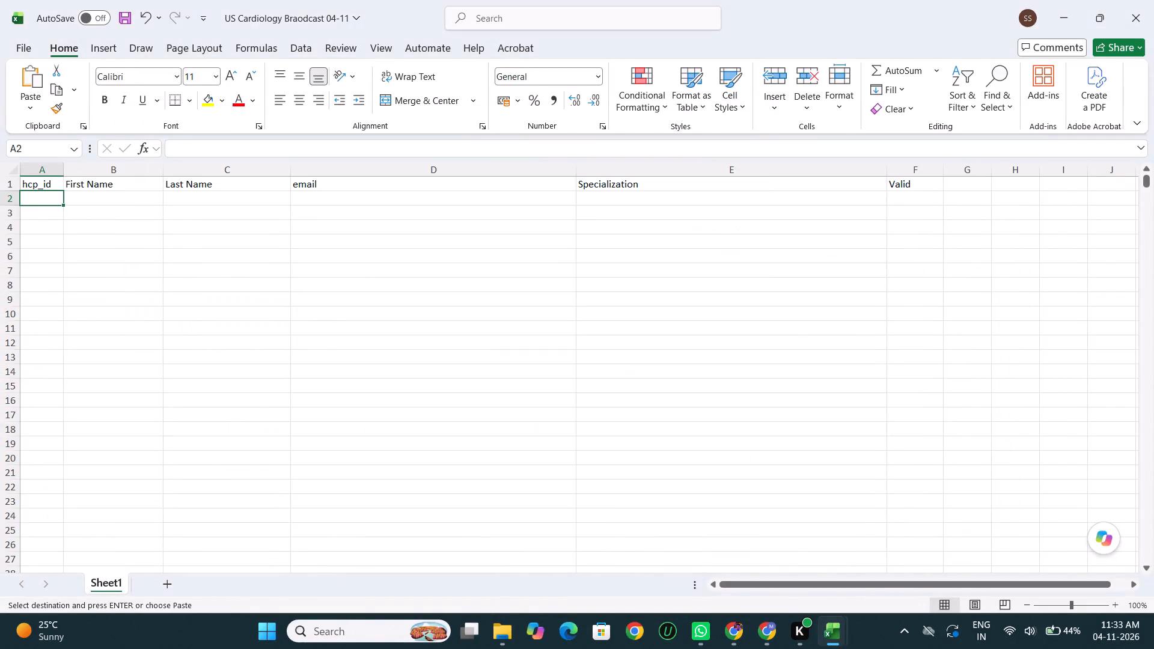
pyautogui.hotkey('ctrl', 'v')
pyautogui.press('Down')
pyautogui.press('Down')
pyautogui.press('Down')
pyautogui.press('Down')
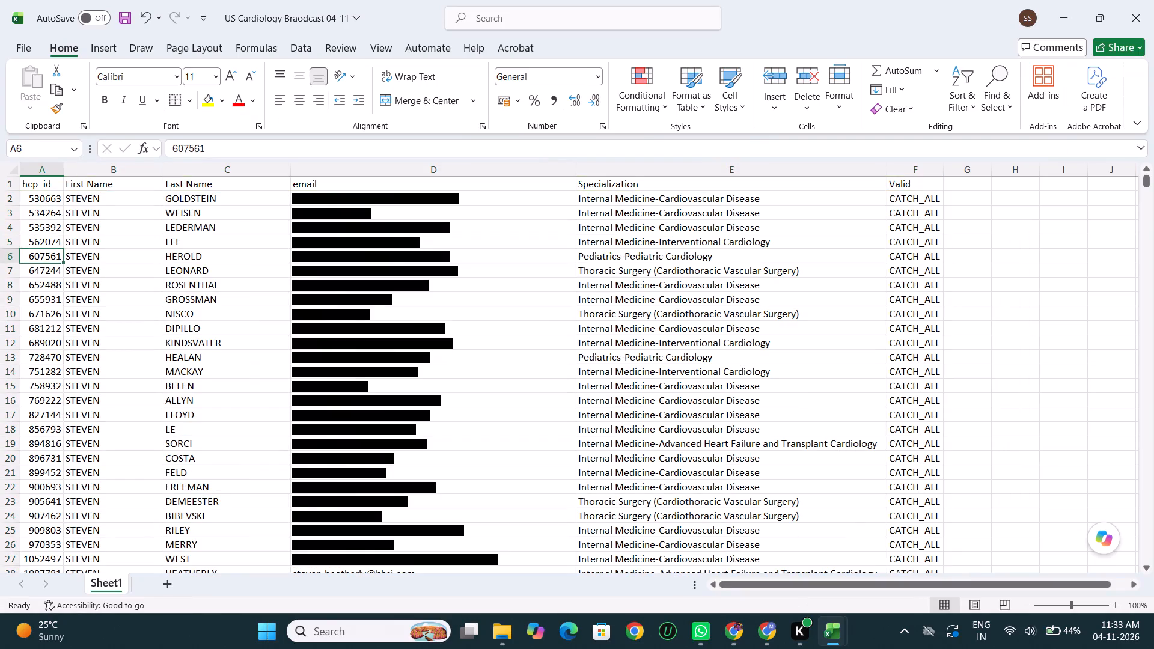
pyautogui.press('Down')
pyautogui.press('Down')
pyautogui.press('Down')
pyautogui.press('Down')
pyautogui.press('Down')
pyautogui.press('Down')
pyautogui.press('Down')
pyautogui.press('Down')
pyautogui.press('Down')
pyautogui.press('Down')
pyautogui.press('Down')
pyautogui.press('Down')
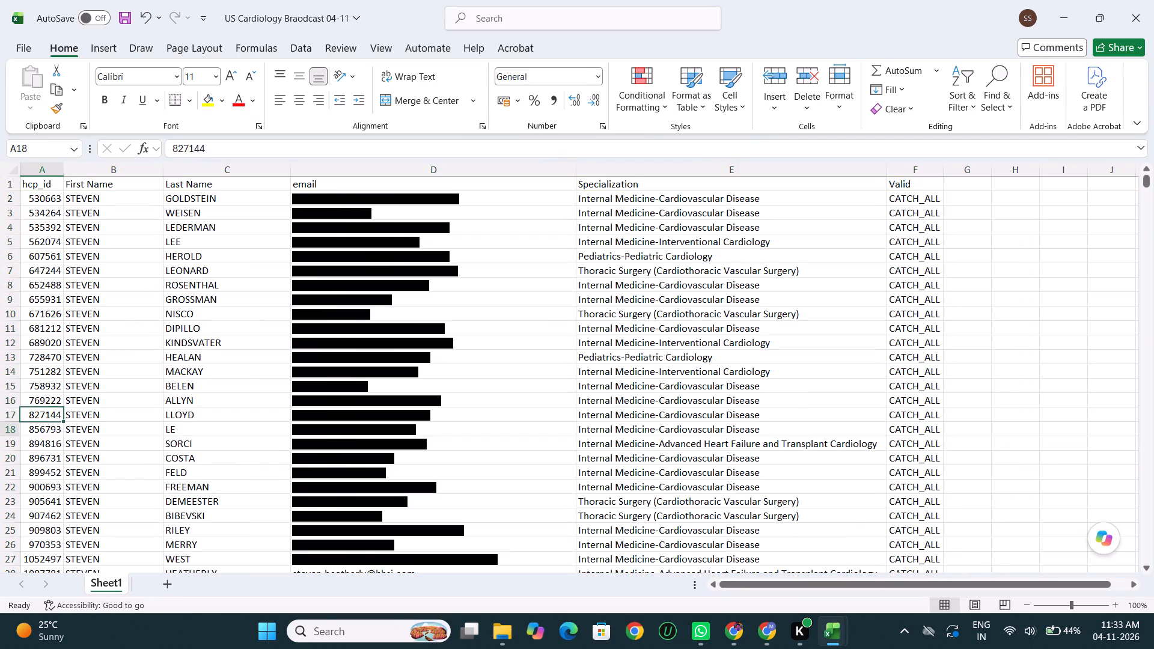
pyautogui.press('Down')
pyautogui.press('Down')
pyautogui.press('Down')
pyautogui.press('Down')
pyautogui.press('Down')
pyautogui.hotkey('ctrl', 's')
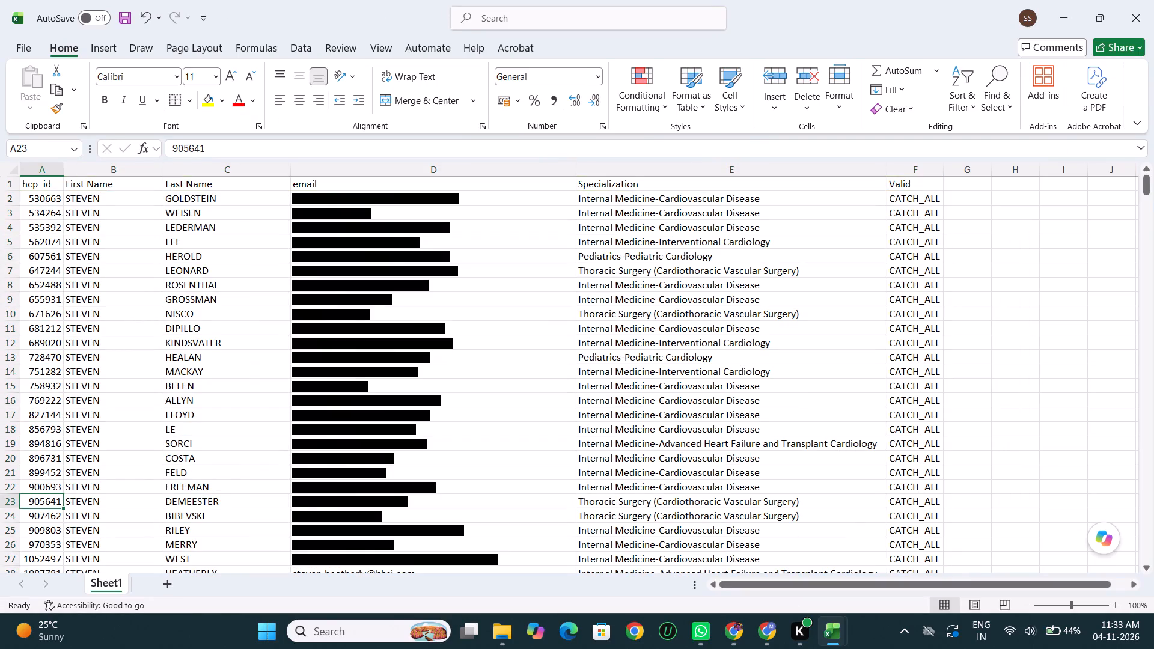
pyautogui.hotkey('ctrl', 's')
pyautogui.click(1153, 0)
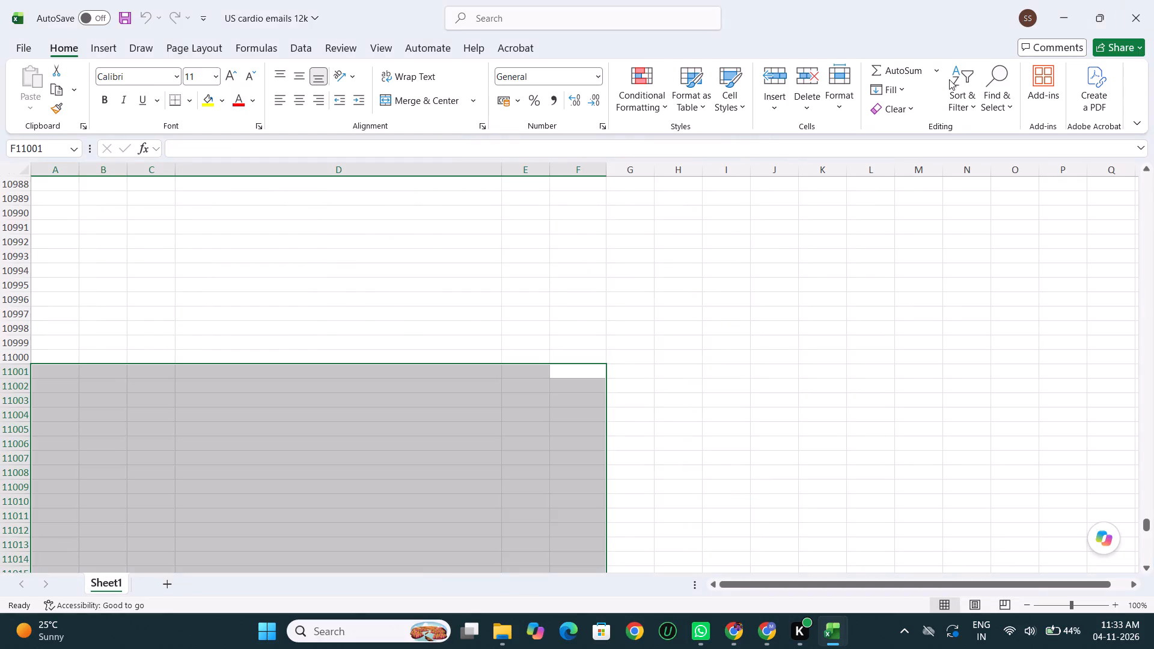
# Save the US cardio emails 12k workbook with the cut batches removed and close it.
pyautogui.click(758, 249)
pyautogui.hotkey('ctrl', 's')
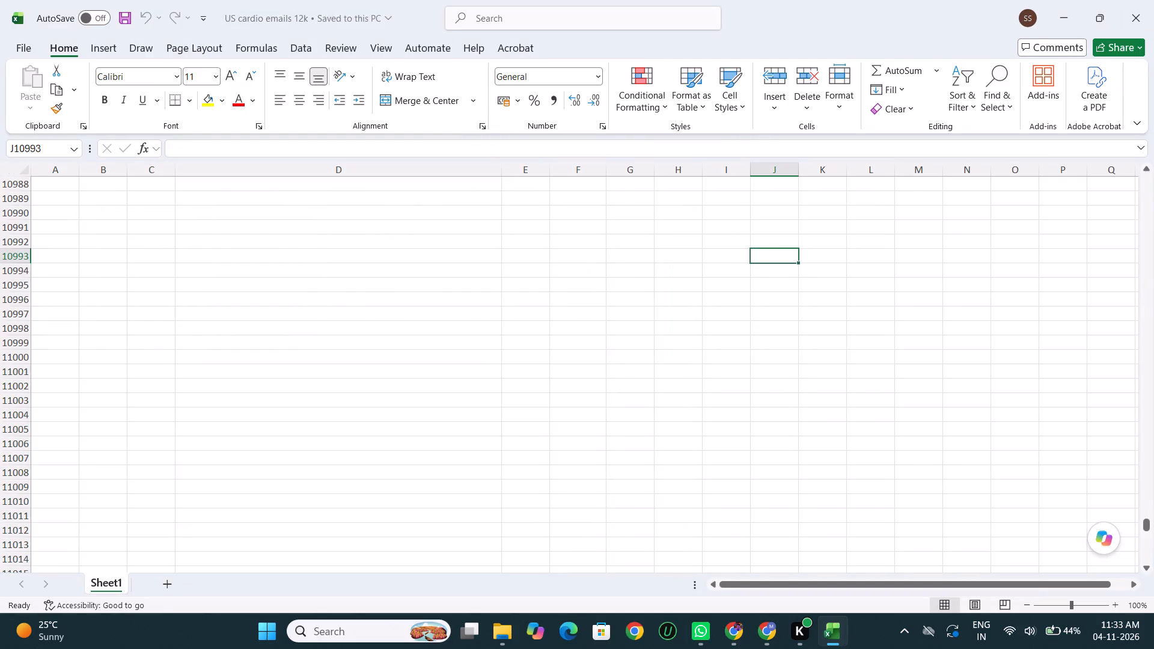
pyautogui.hotkey('ctrl', 's')
pyautogui.scroll(-20, 758, 249)
pyautogui.scroll(-6, 758, 249)
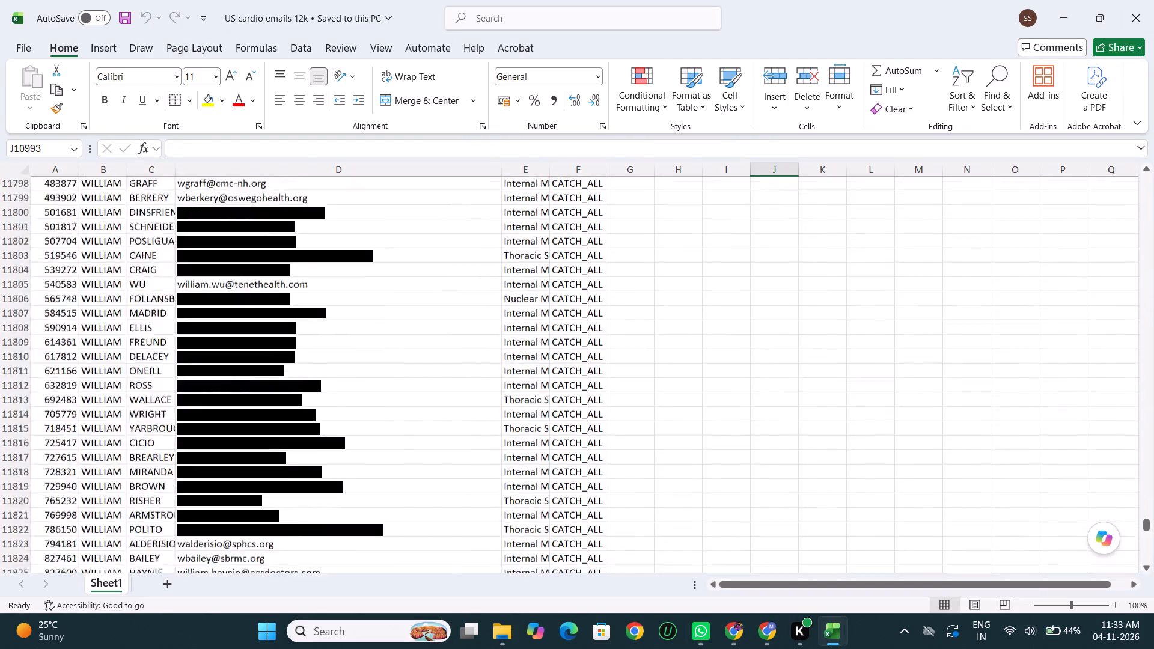
pyautogui.scroll(-10, 758, 249)
pyautogui.scroll(2, 758, 249)
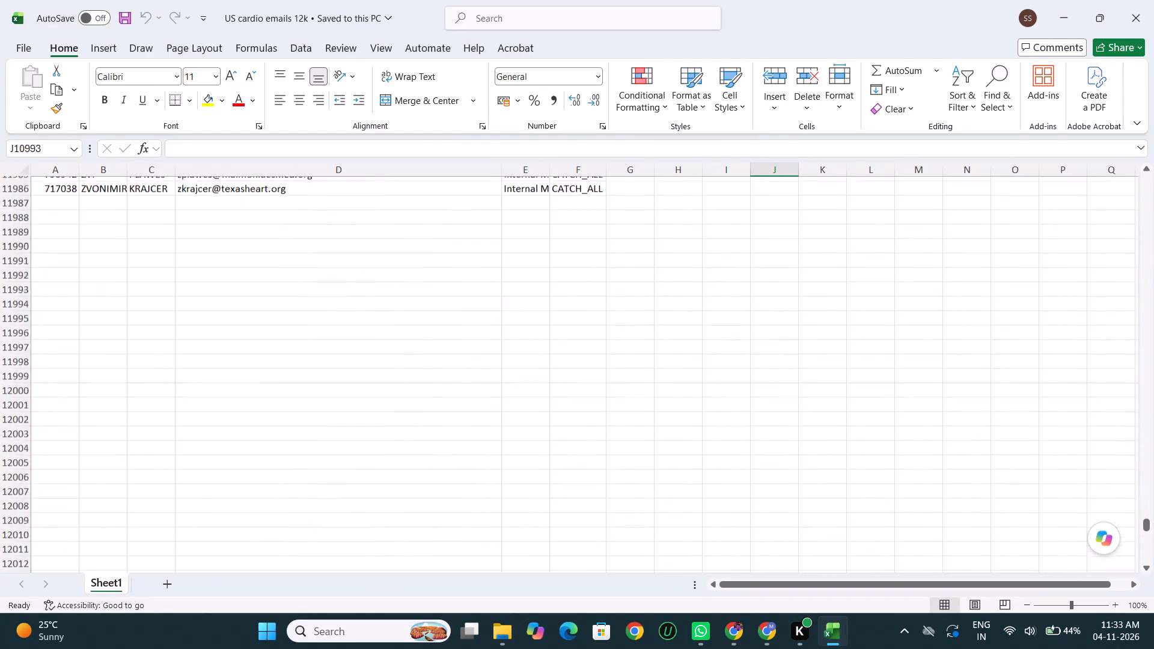
pyautogui.scroll(6, 758, 249)
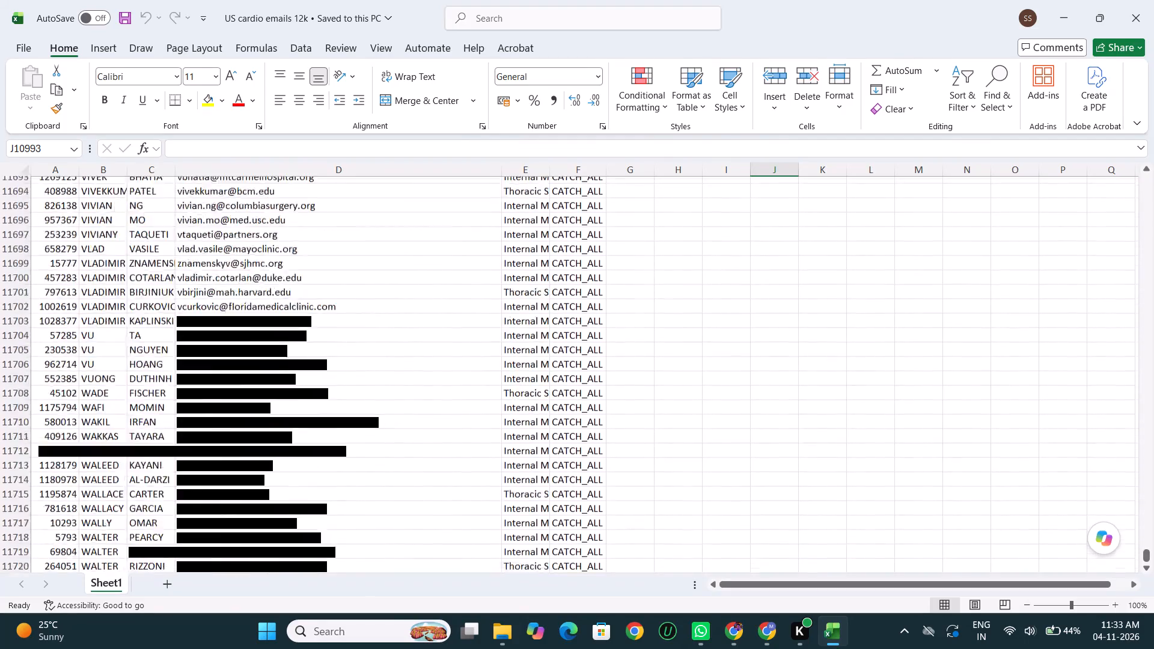
pyautogui.scroll(5, 758, 249)
pyautogui.scroll(-1, 758, 249)
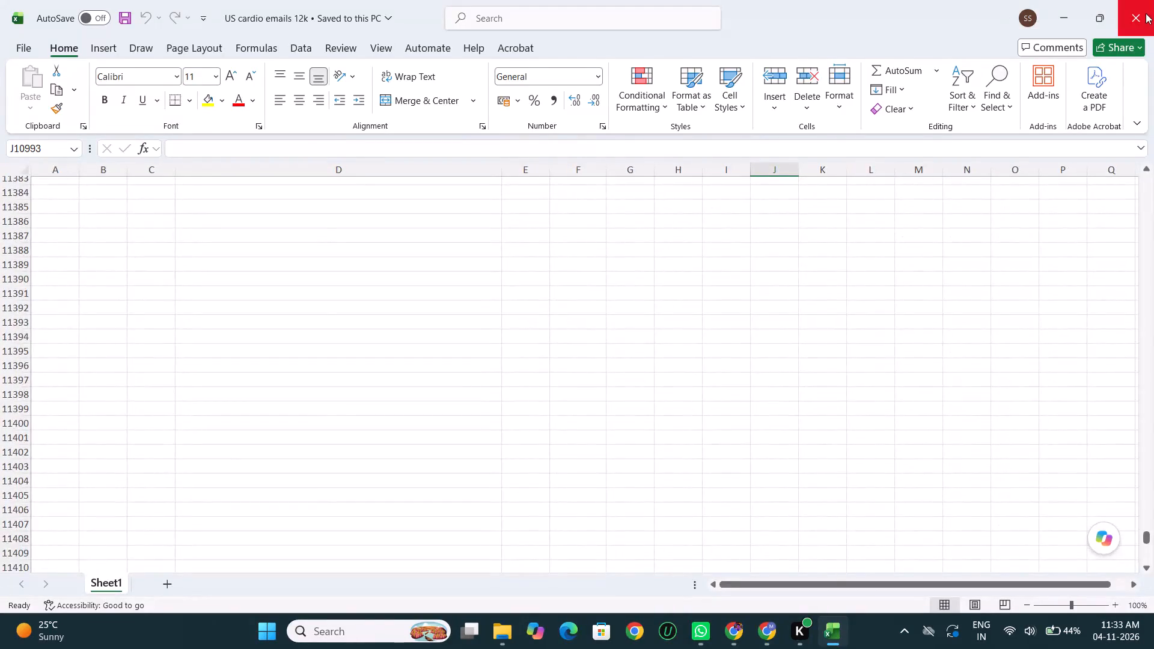
pyautogui.click(1146, 14)
pyautogui.click(648, 176)
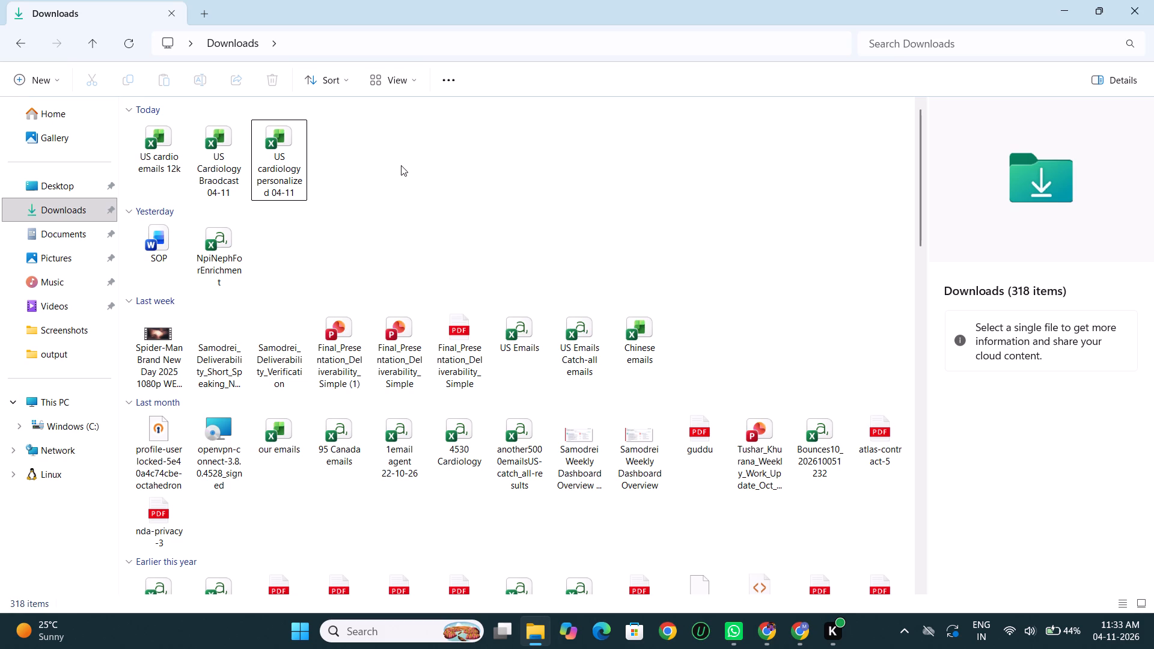
# Switch to Mailchimp in Chrome and start a contact import by file upload from the Email Agent audience's contacts.
pyautogui.hotkey('alt', 'Tab')
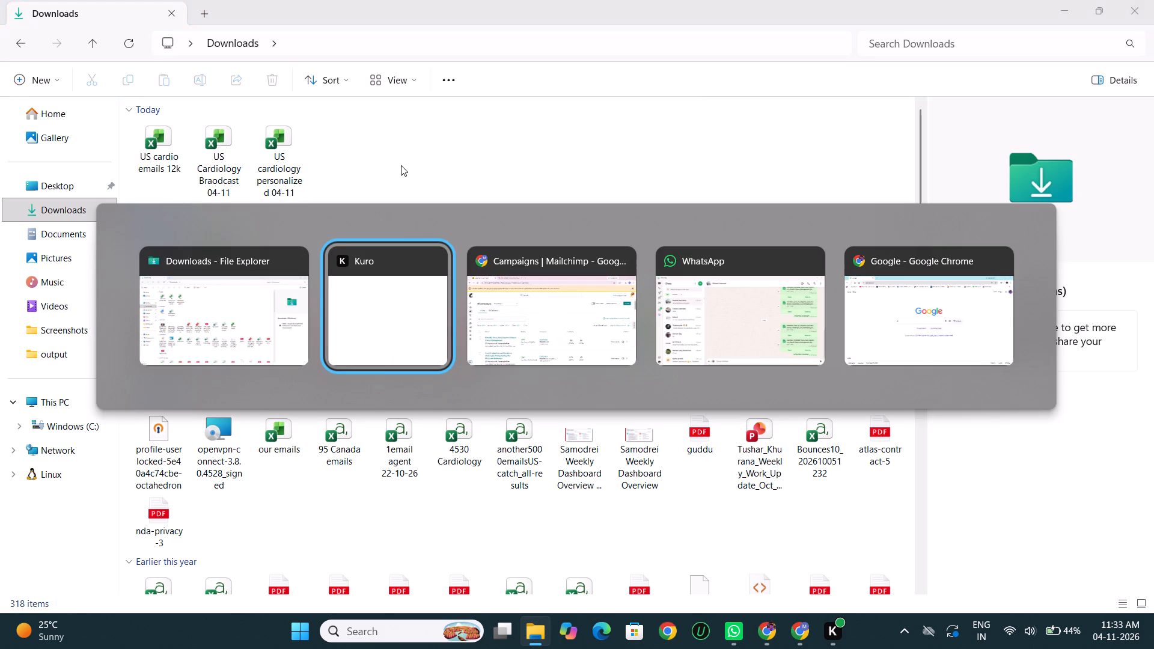
pyautogui.hotkey('alt', 'Tab')
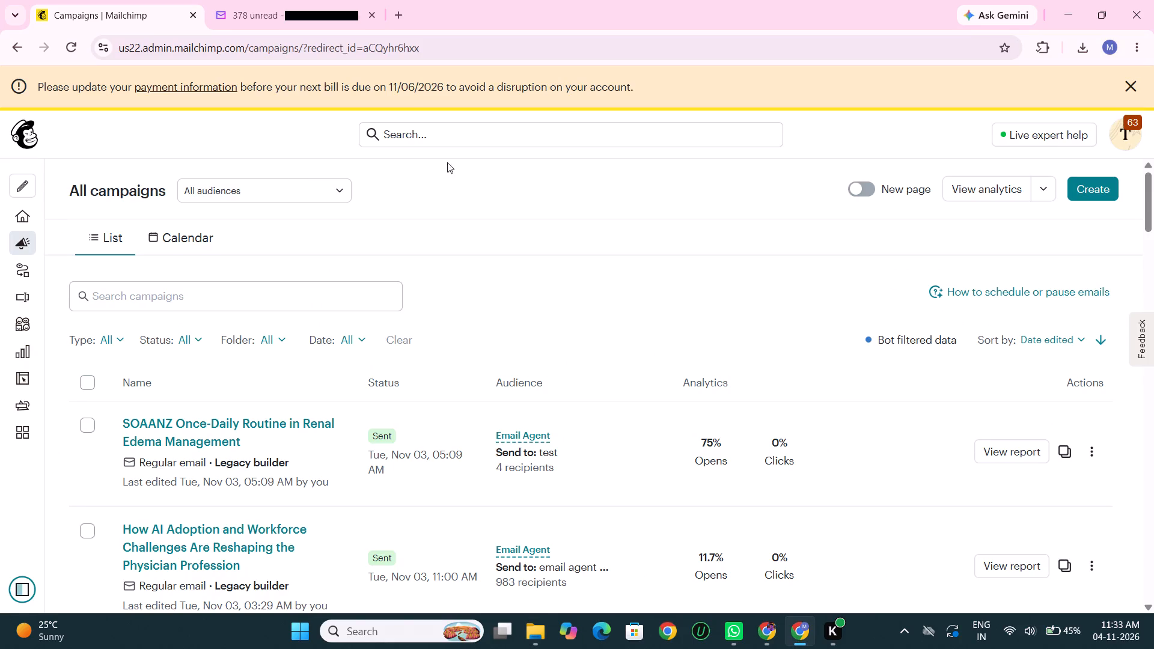
pyautogui.scroll(1, 462, 168)
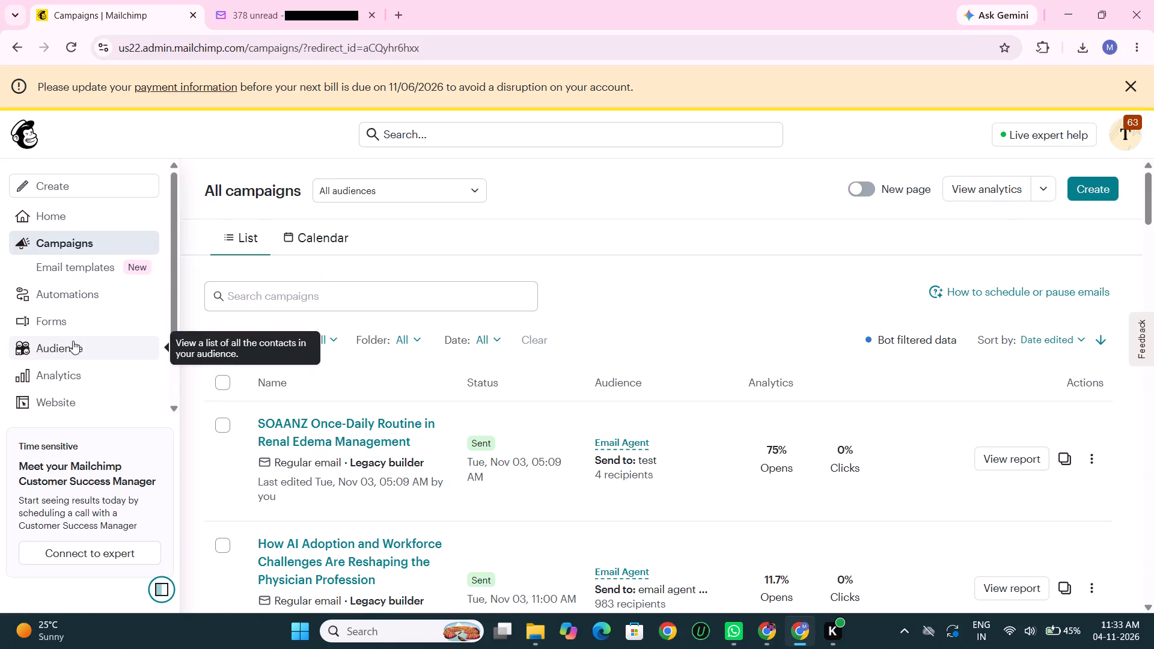
pyautogui.click(72, 341)
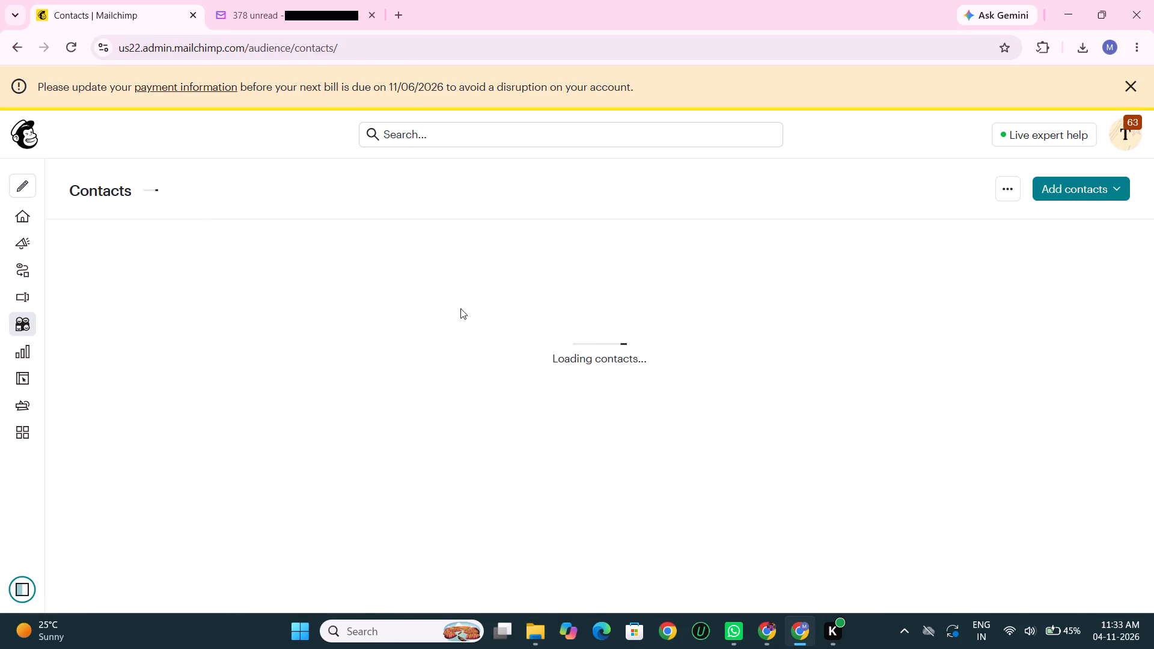
pyautogui.click(1122, 189)
pyautogui.click(1105, 189)
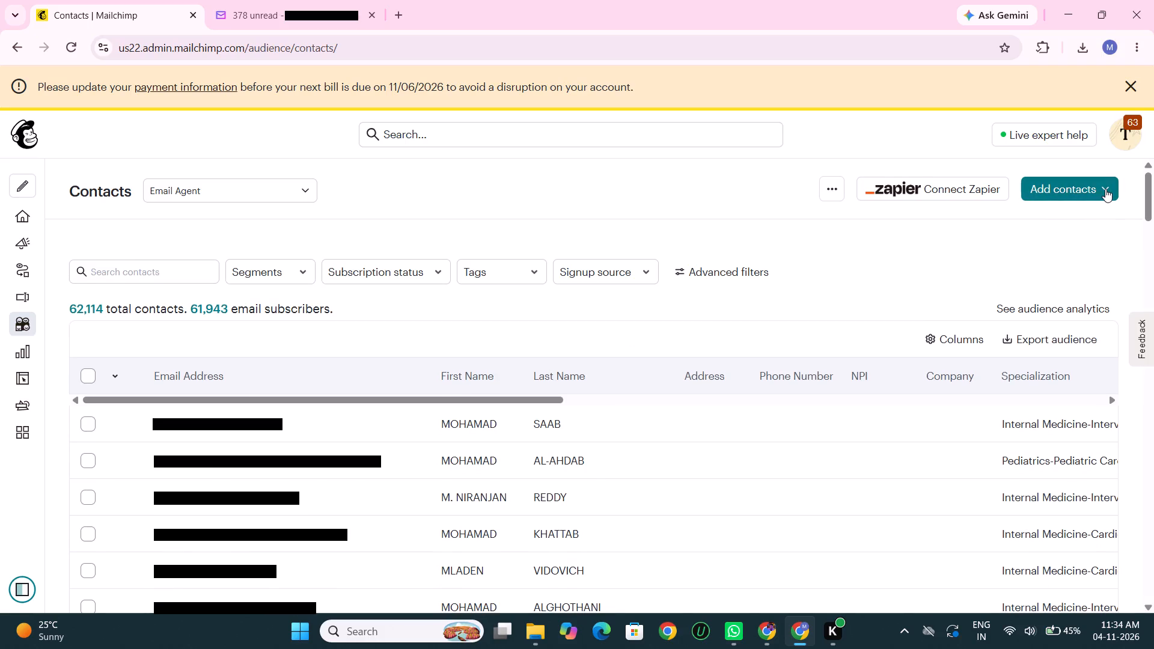
pyautogui.click(1076, 225)
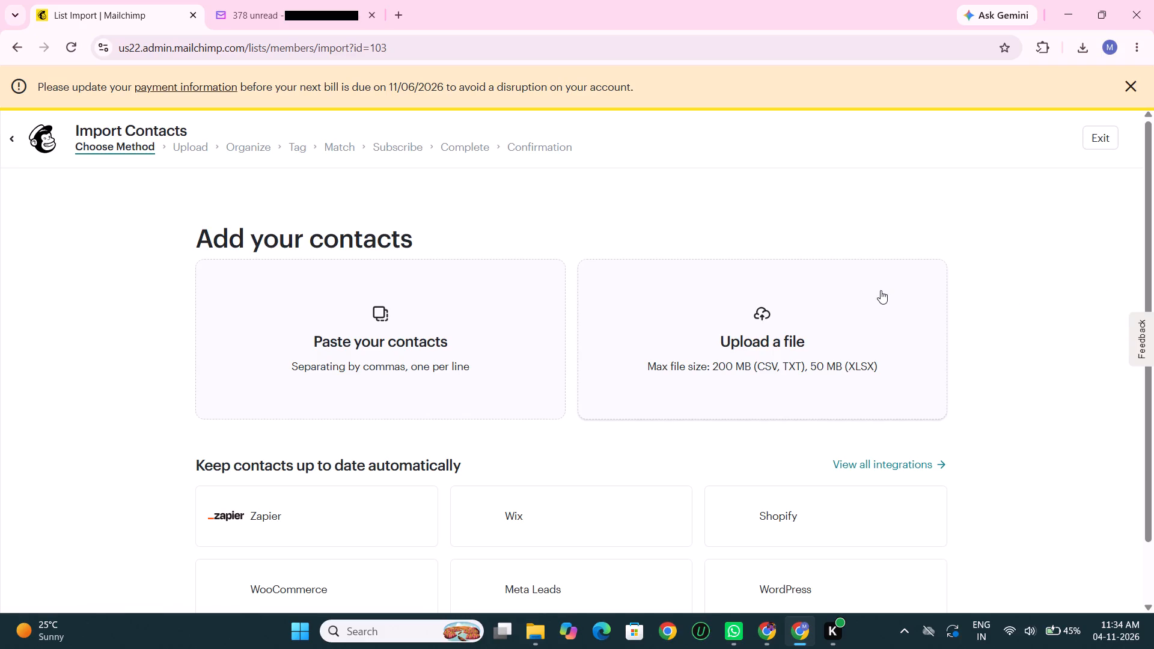
pyautogui.click(833, 336)
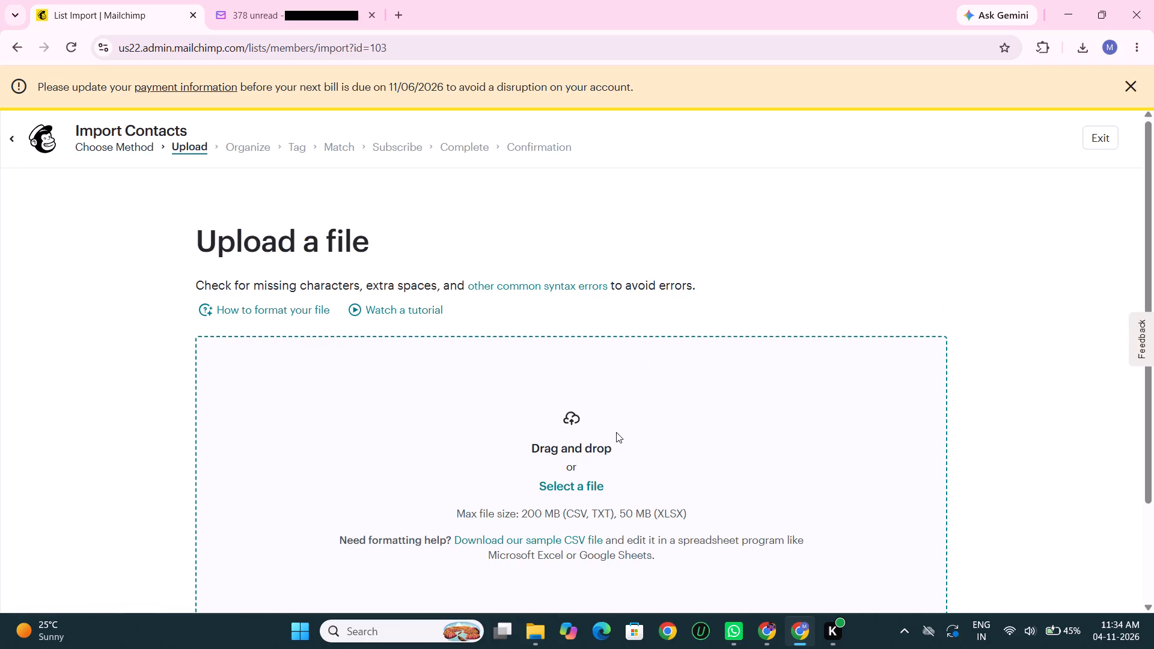
# Upload US Cardiology Braodcast 04-11 from Downloads and assign it to the Email Agent audience, keeping the update of existing contacts enabled.
pyautogui.click(581, 480)
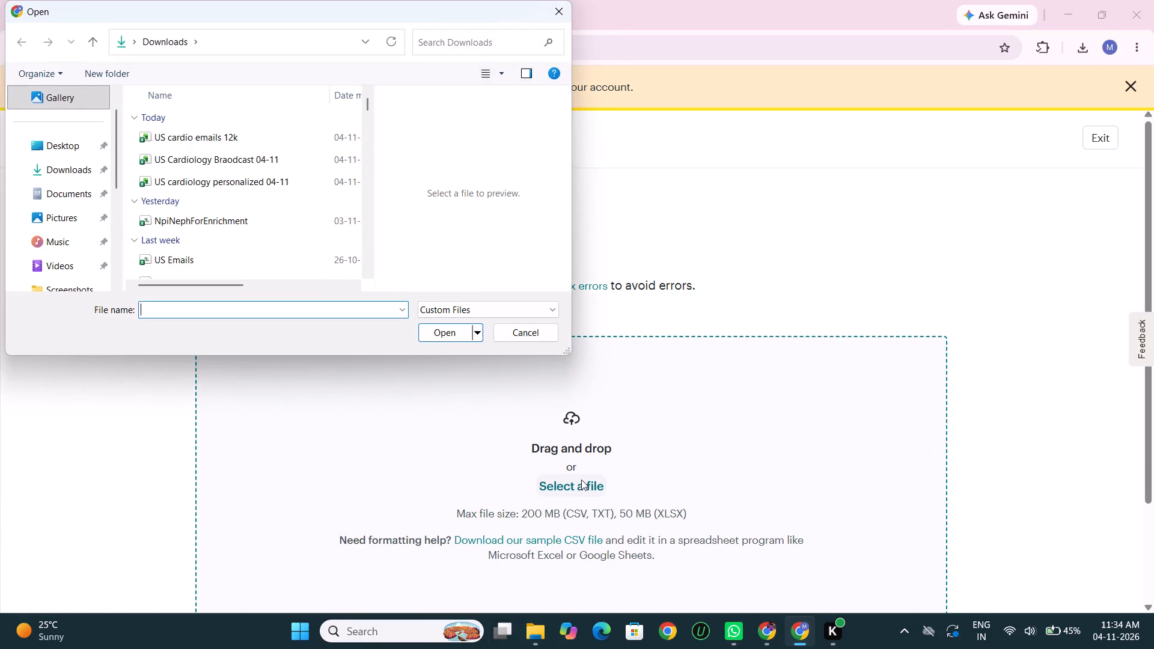
pyautogui.click(301, 156)
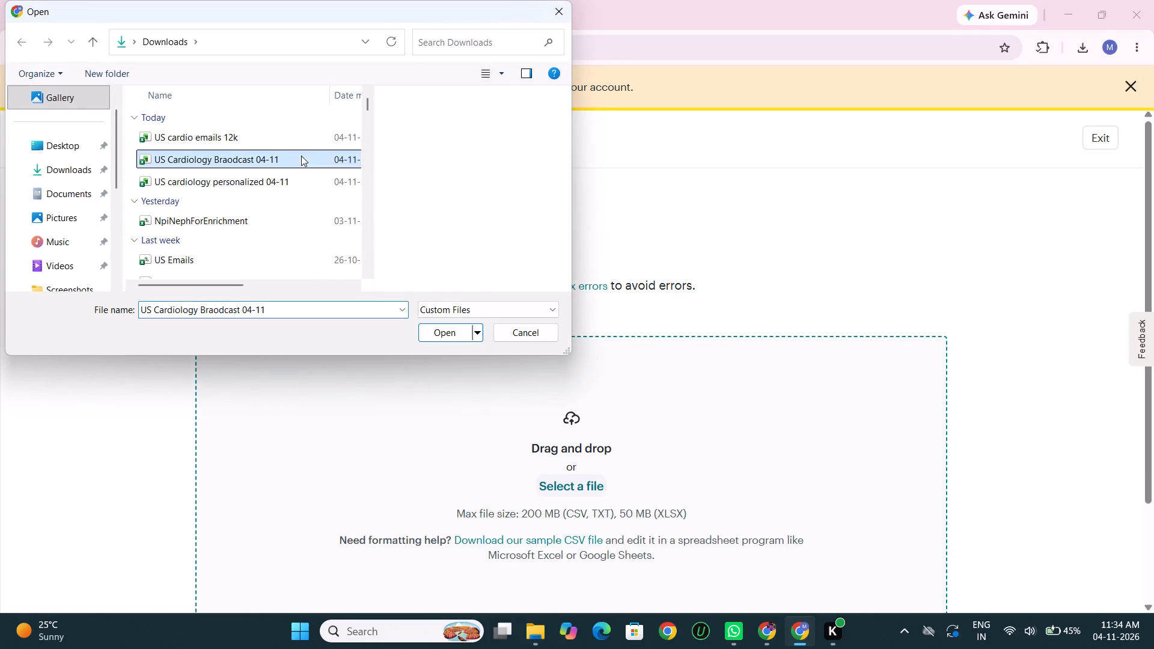
pyautogui.click(443, 330)
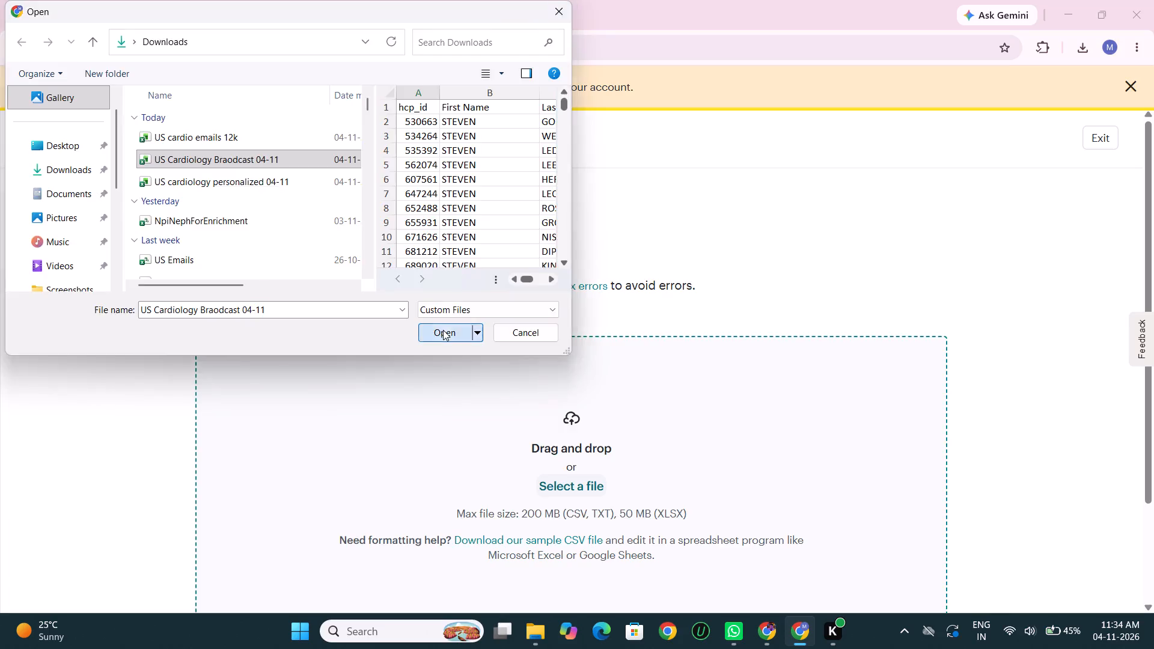
pyautogui.click(248, 499)
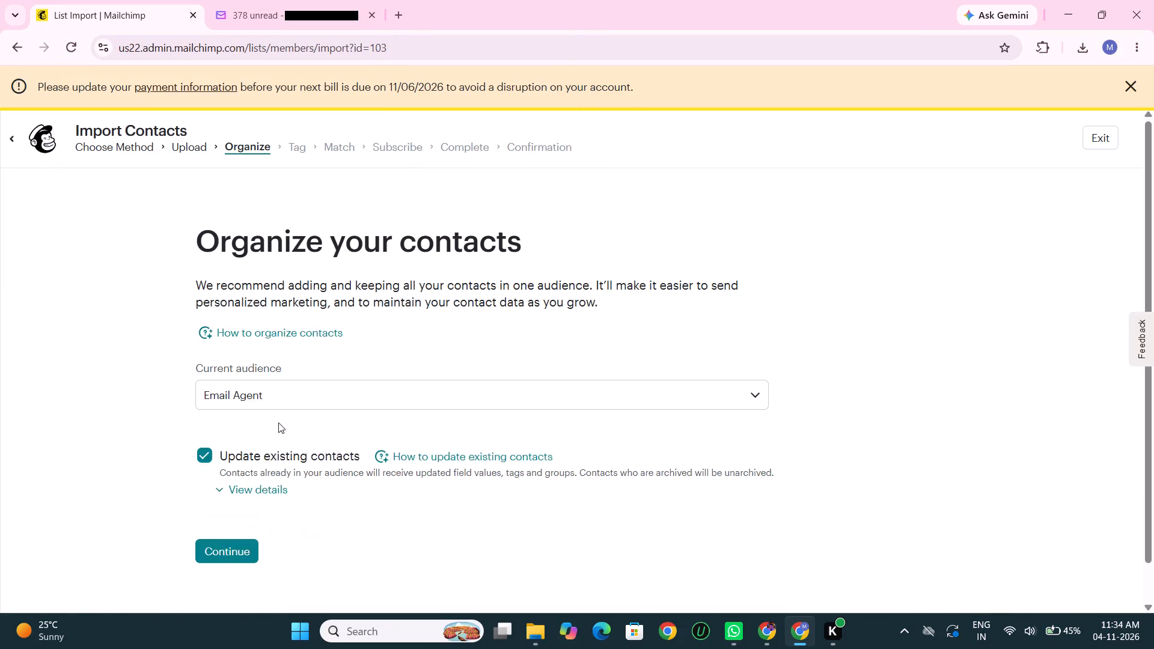
pyautogui.click(236, 540)
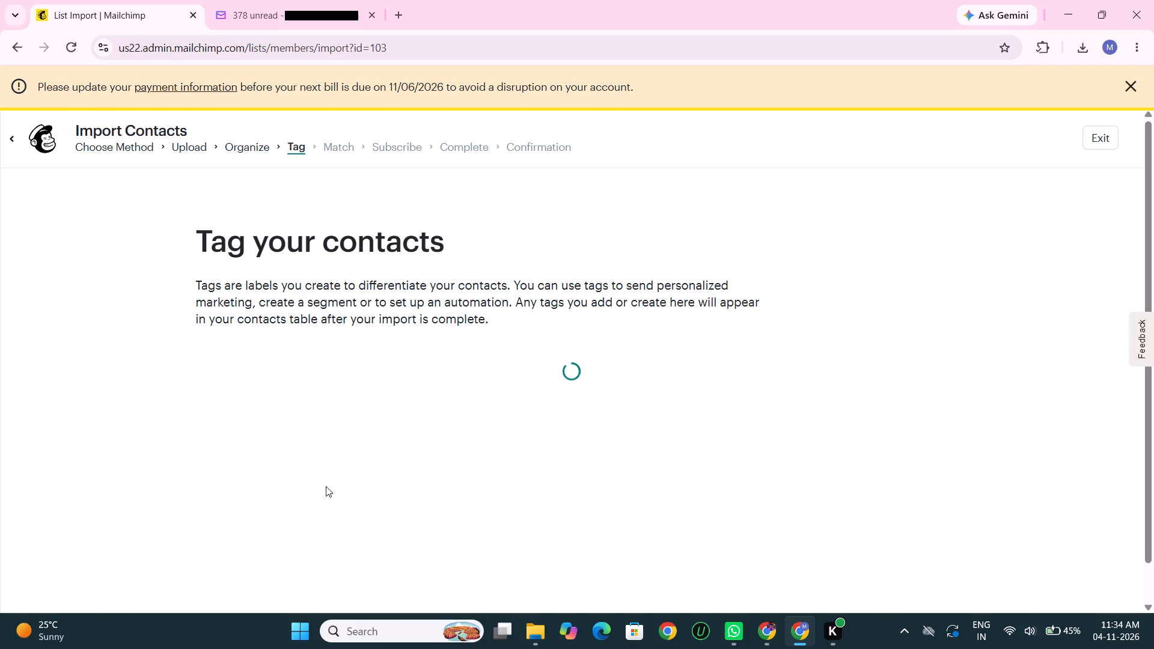
# Create the tag email agent 04-11-26 for the imported contacts and continue to column matching.
pyautogui.click(343, 406)
pyautogui.write('email agent')
pyautogui.press('space')
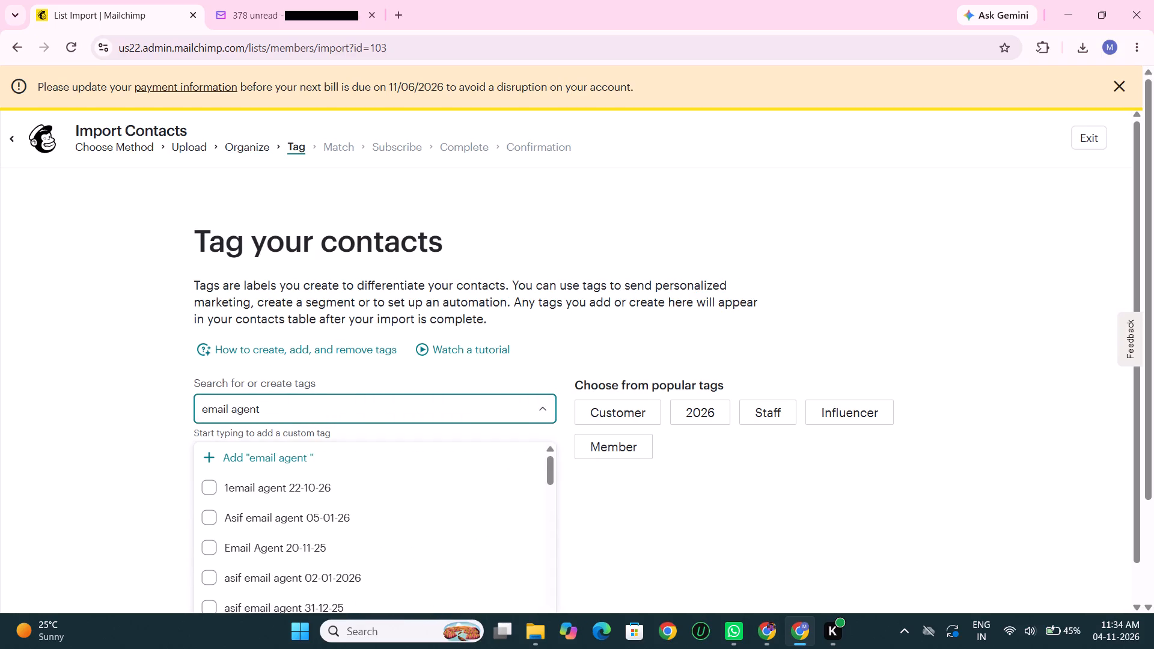
pyautogui.write('04-11-26')
pyautogui.hotkey('ctrl', 'a')
pyautogui.hotkey('ctrl', 'c')
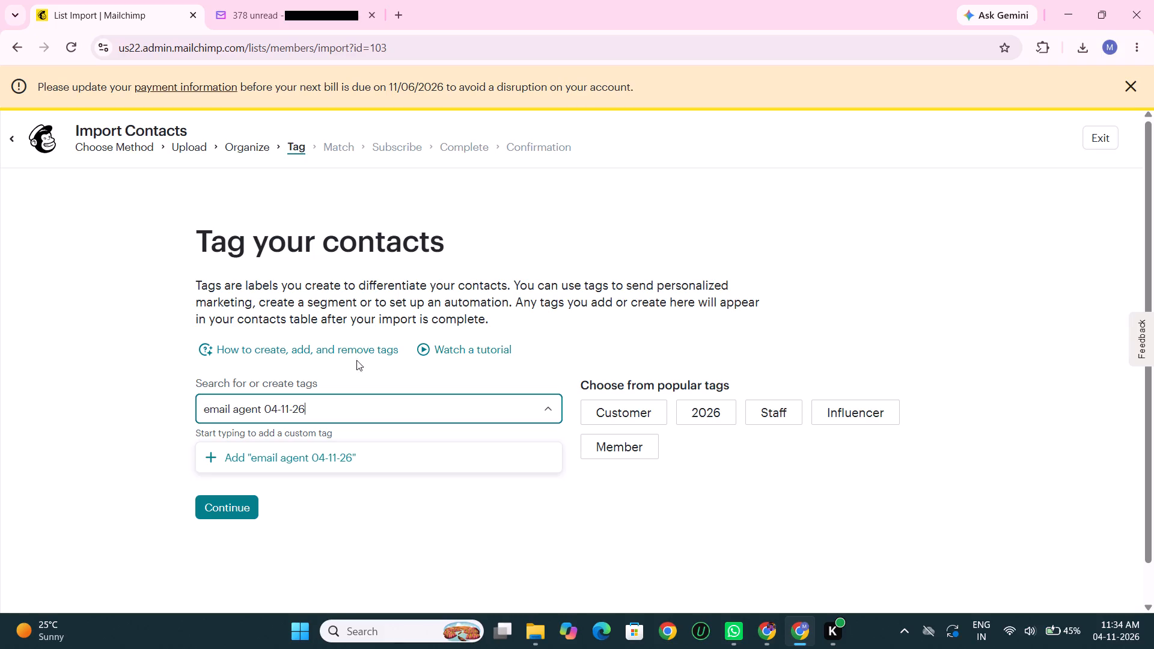
pyautogui.click(345, 456)
pyautogui.click(159, 504)
pyautogui.click(237, 512)
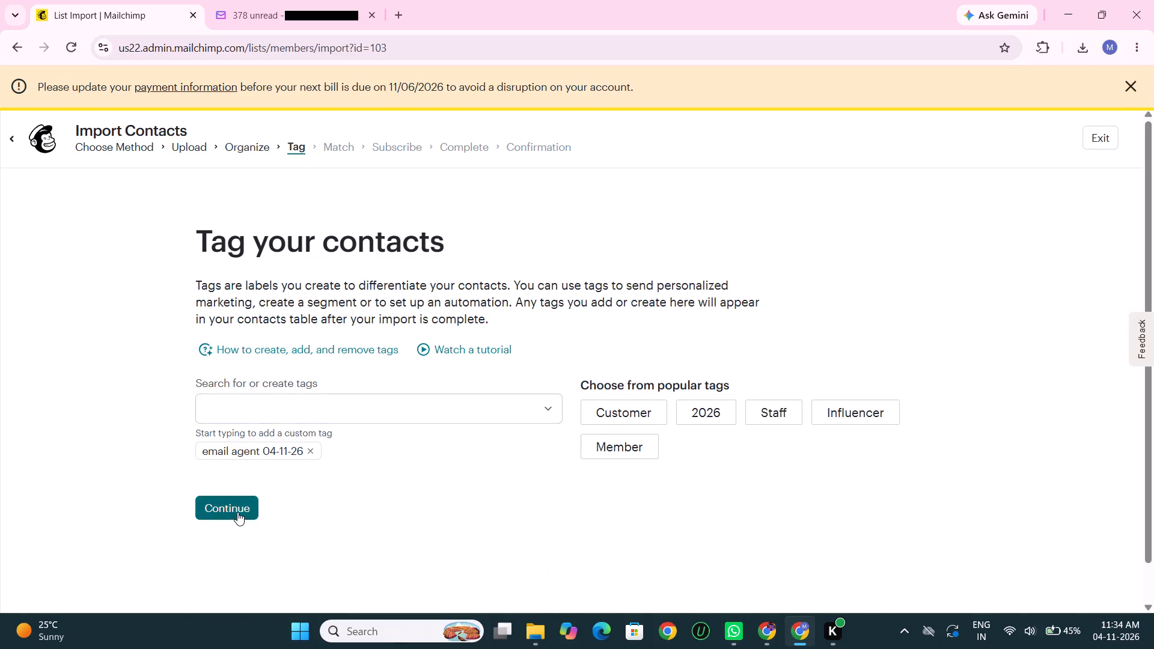
# Match the hcp_id column to the existing hcp audience field, keep the other column matches, and continue.
pyautogui.scroll(-1, 322, 496)
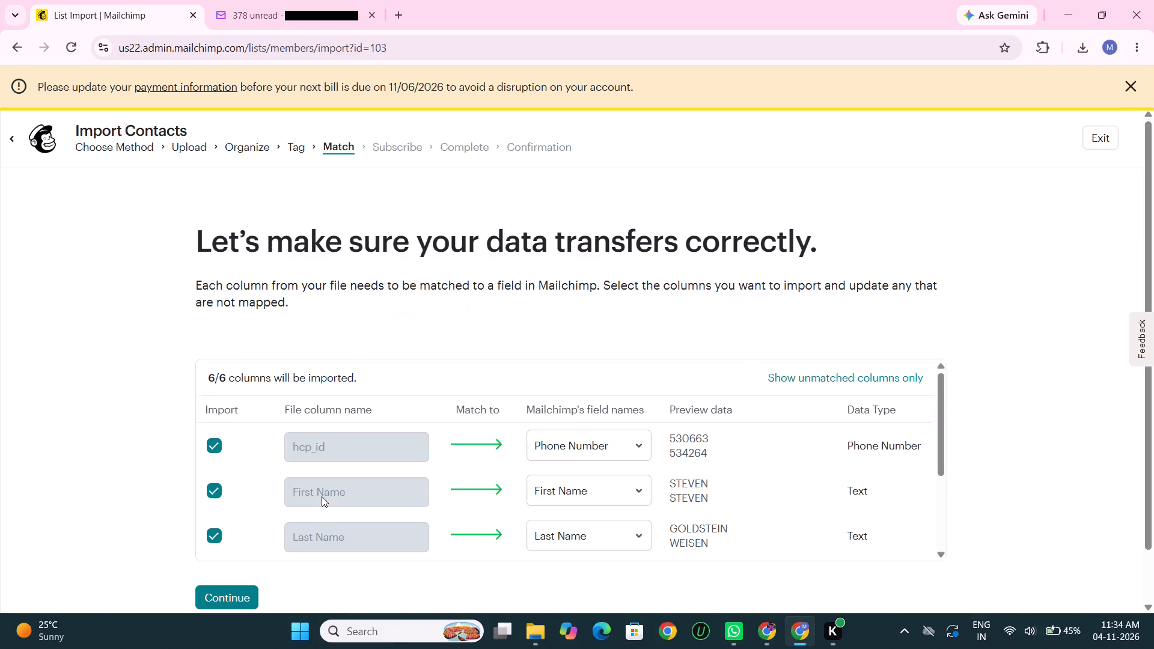
pyautogui.scroll(-1, 322, 496)
pyautogui.scroll(1, 534, 425)
pyautogui.click(572, 445)
pyautogui.write('hcp')
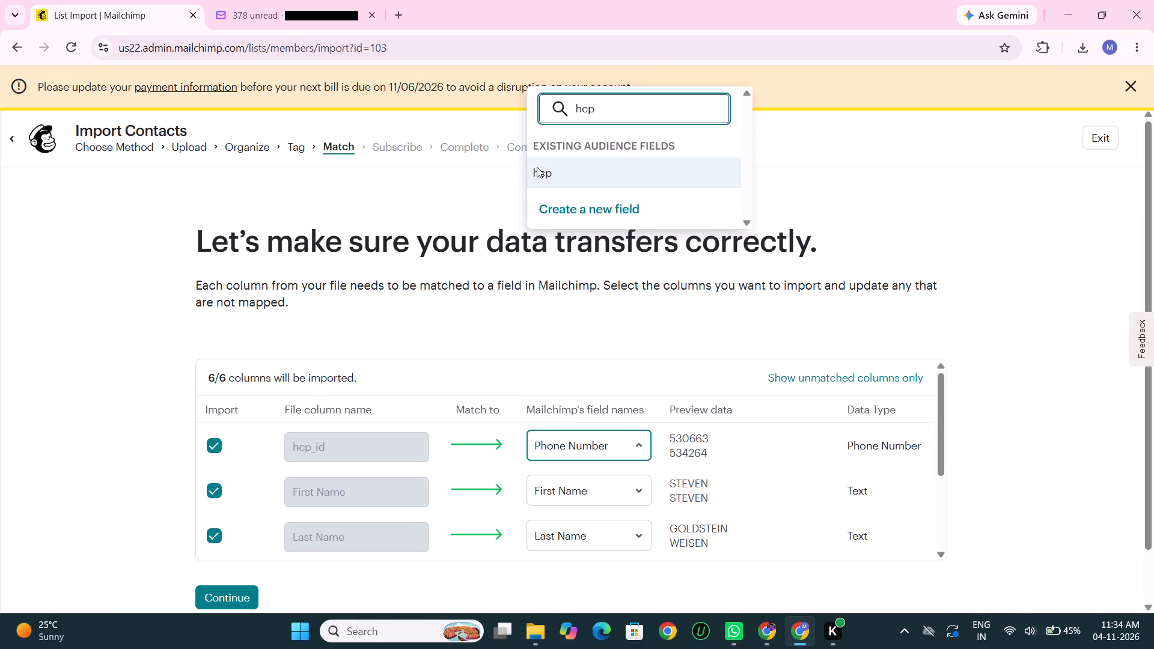
pyautogui.click(536, 167)
pyautogui.click(492, 317)
pyautogui.scroll(-2, 492, 317)
pyautogui.scroll(-1, 509, 434)
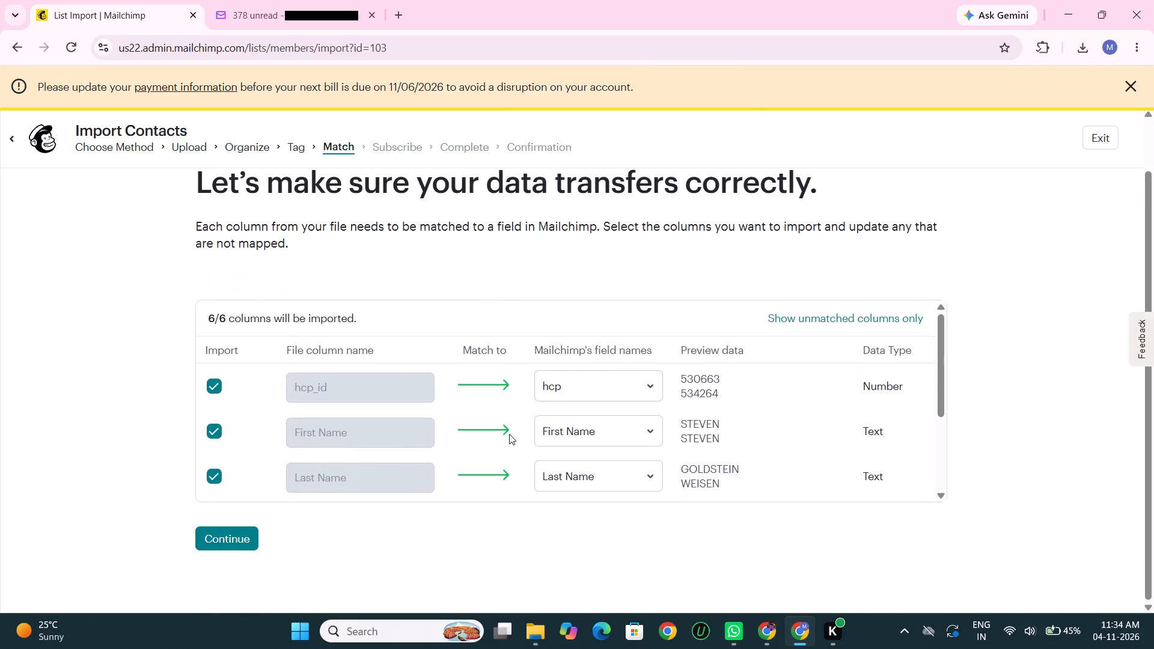
pyautogui.scroll(-2, 509, 434)
pyautogui.click(230, 532)
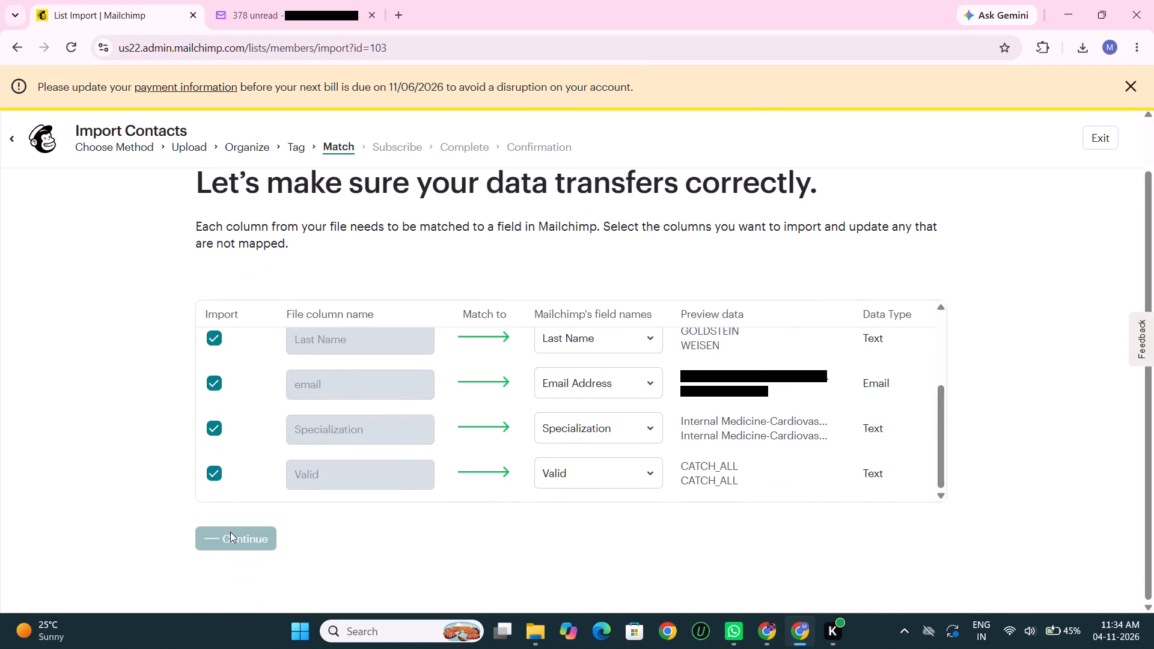
# Finalize the broadcast contact import with the Subscribed status and return to the audience's contacts.
pyautogui.click(244, 562)
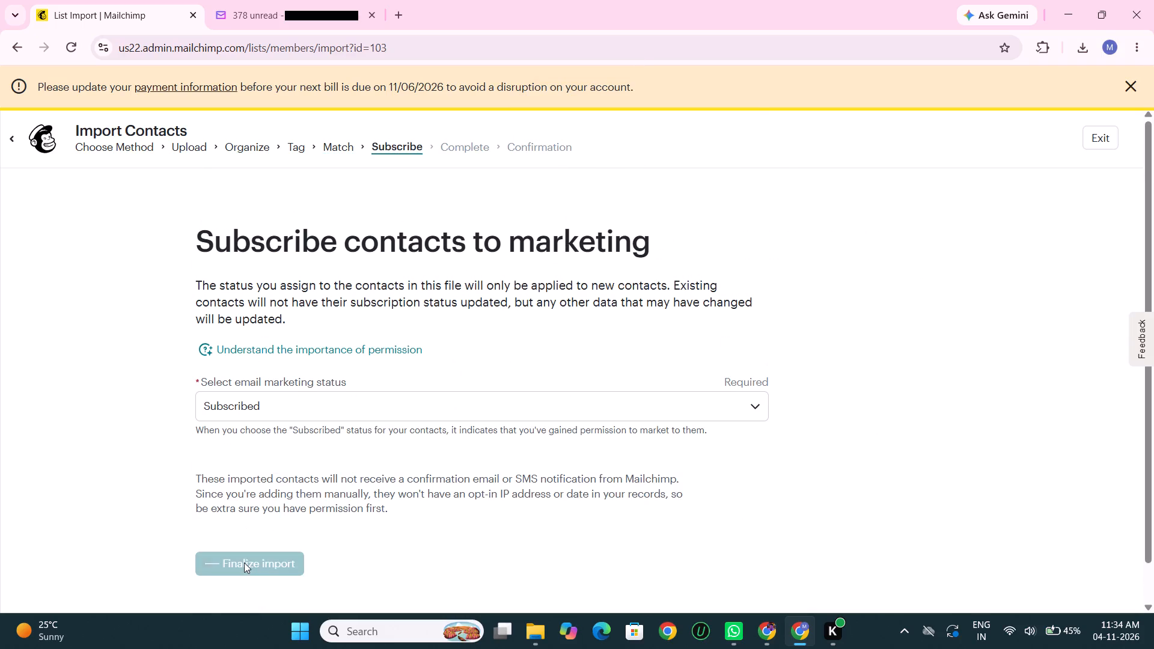
pyautogui.click(246, 531)
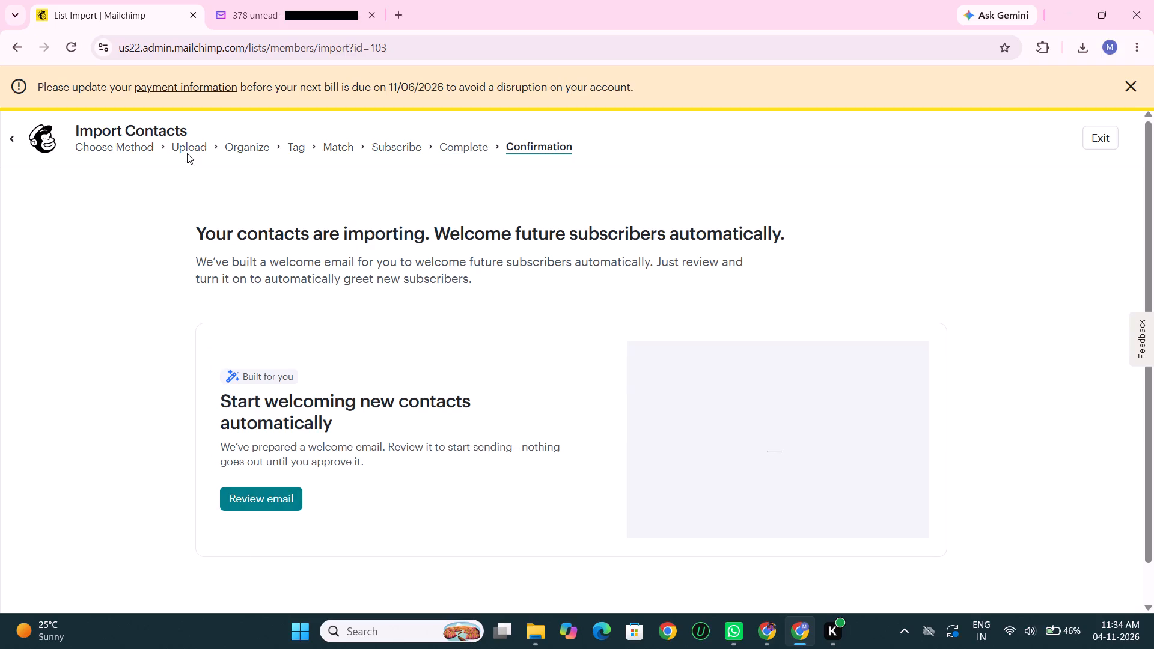
pyautogui.click(49, 145)
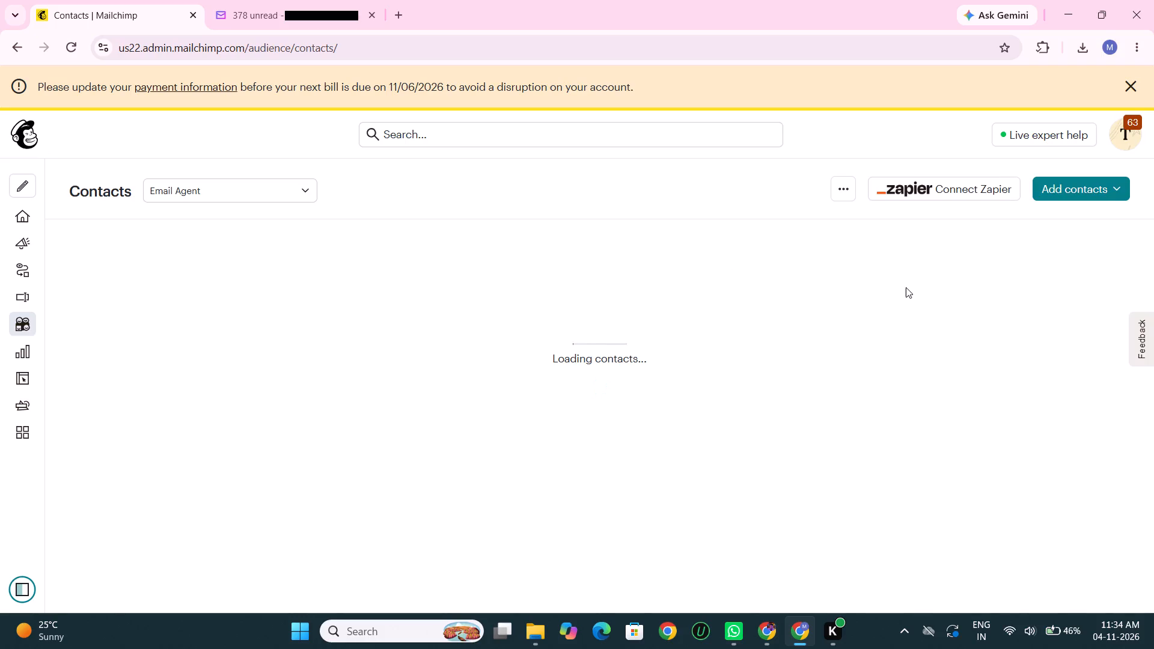
# Start another contact import by uploading US cardiology personalized 04-11 into the Email Agent audience, keeping the update of existing contacts enabled.
pyautogui.click(1108, 193)
pyautogui.click(1102, 218)
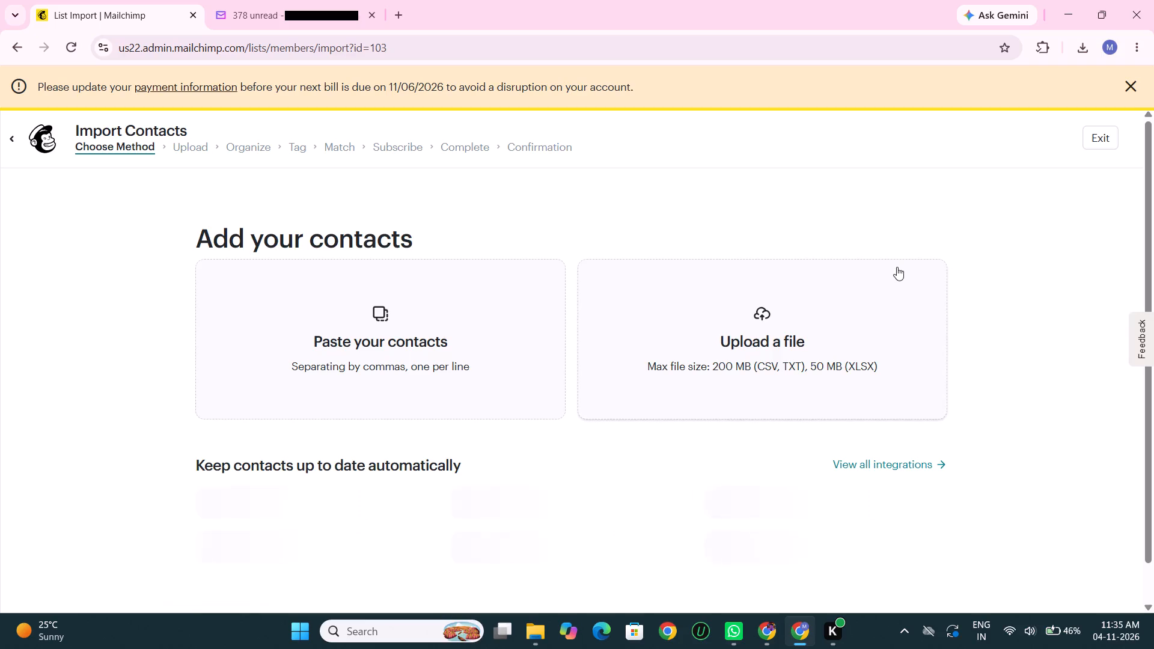
pyautogui.click(688, 403)
pyautogui.click(578, 472)
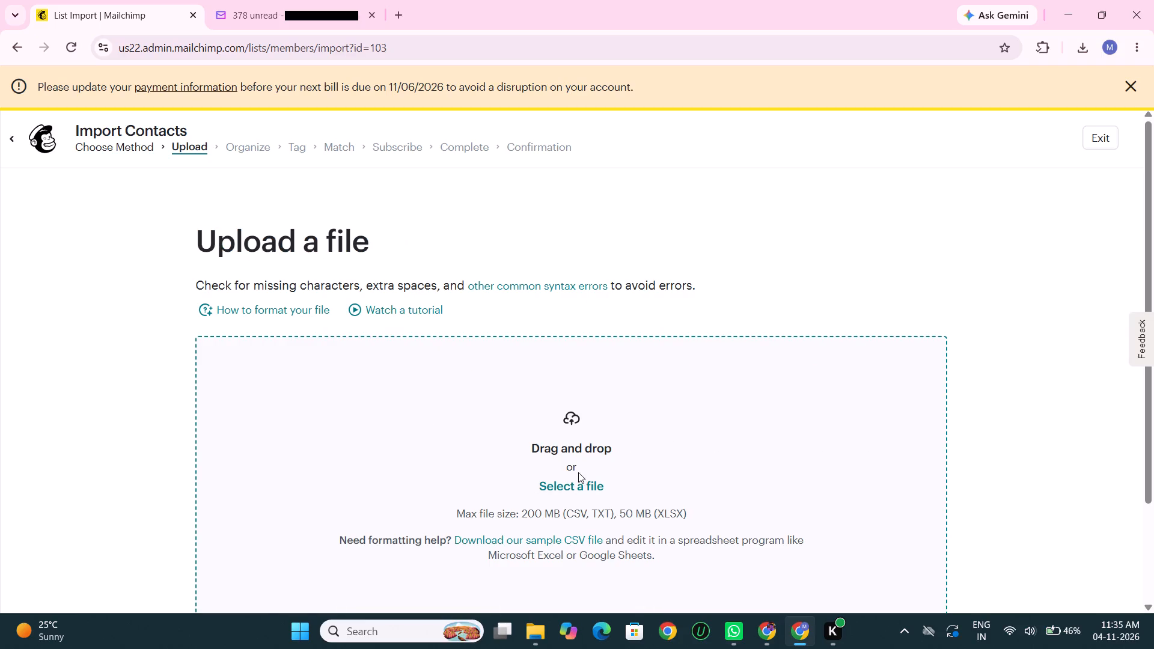
pyautogui.click(578, 486)
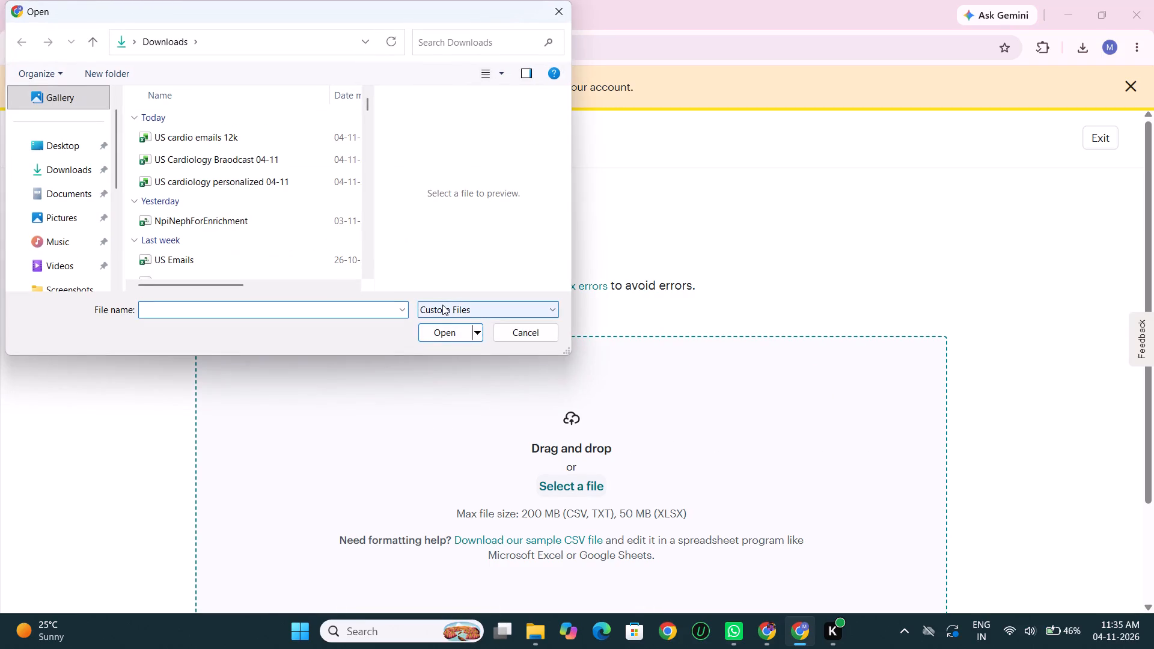
pyautogui.click(266, 180)
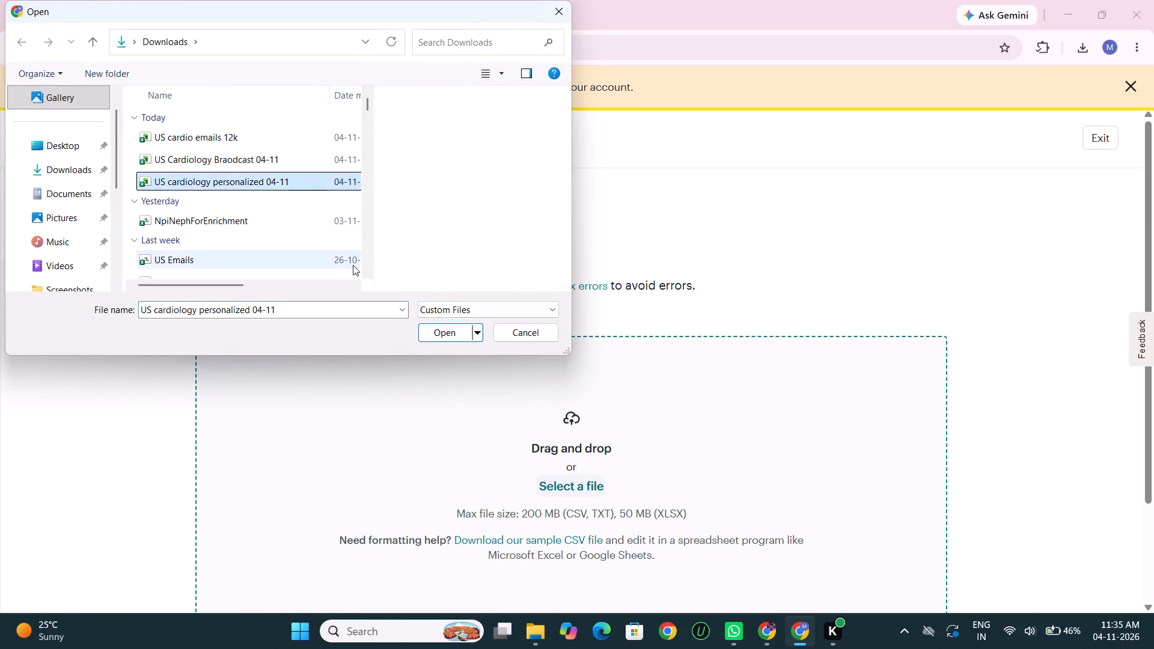
pyautogui.click(447, 328)
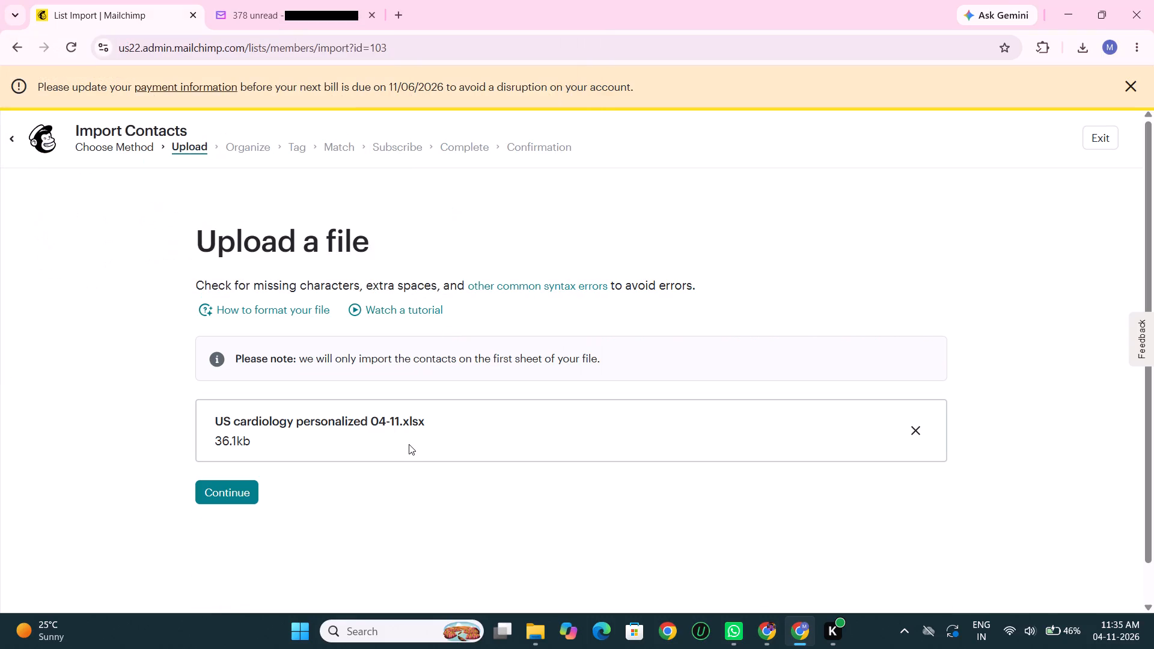
pyautogui.click(248, 485)
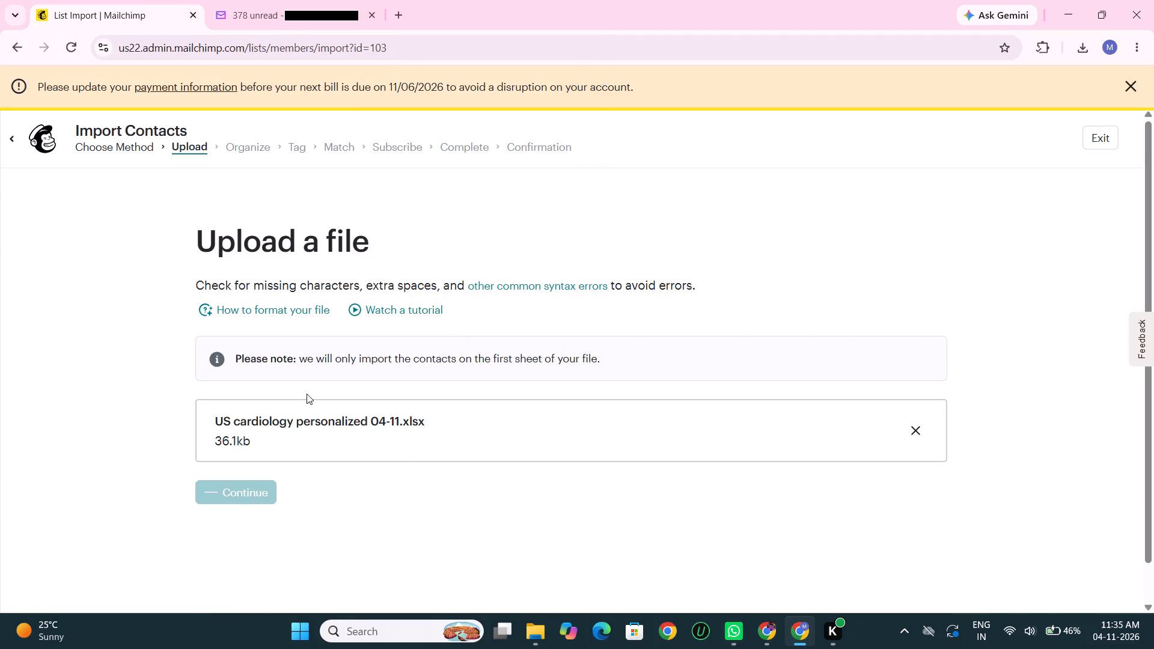
pyautogui.scroll(-1, 307, 394)
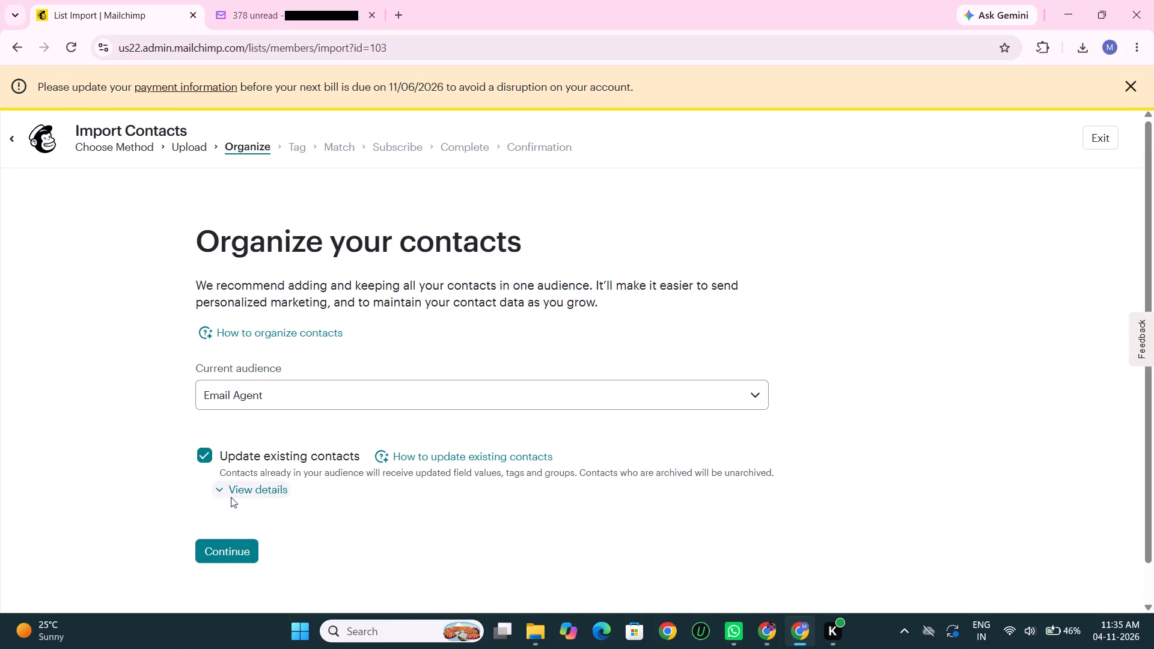
pyautogui.click(236, 553)
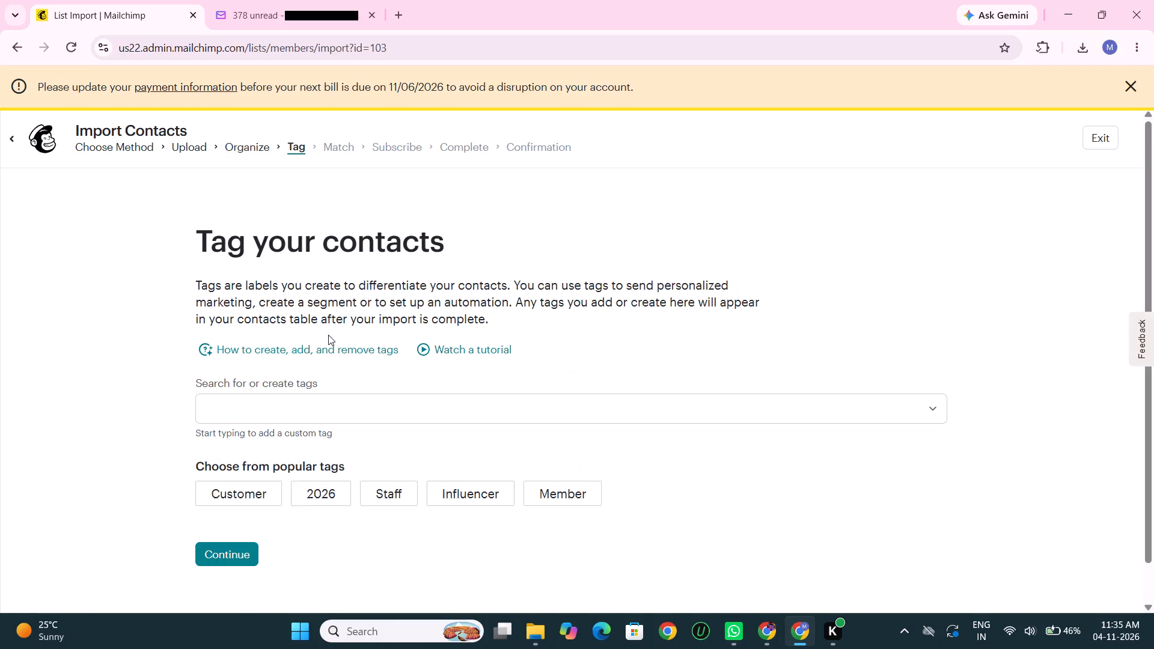
# Tag the personalized contacts with email agent 04-11-2026 and continue to column matching.
pyautogui.click(313, 408)
pyautogui.hotkey('ctrl', 'v')
pyautogui.press('Left')
pyautogui.write('02')
pyautogui.click(359, 460)
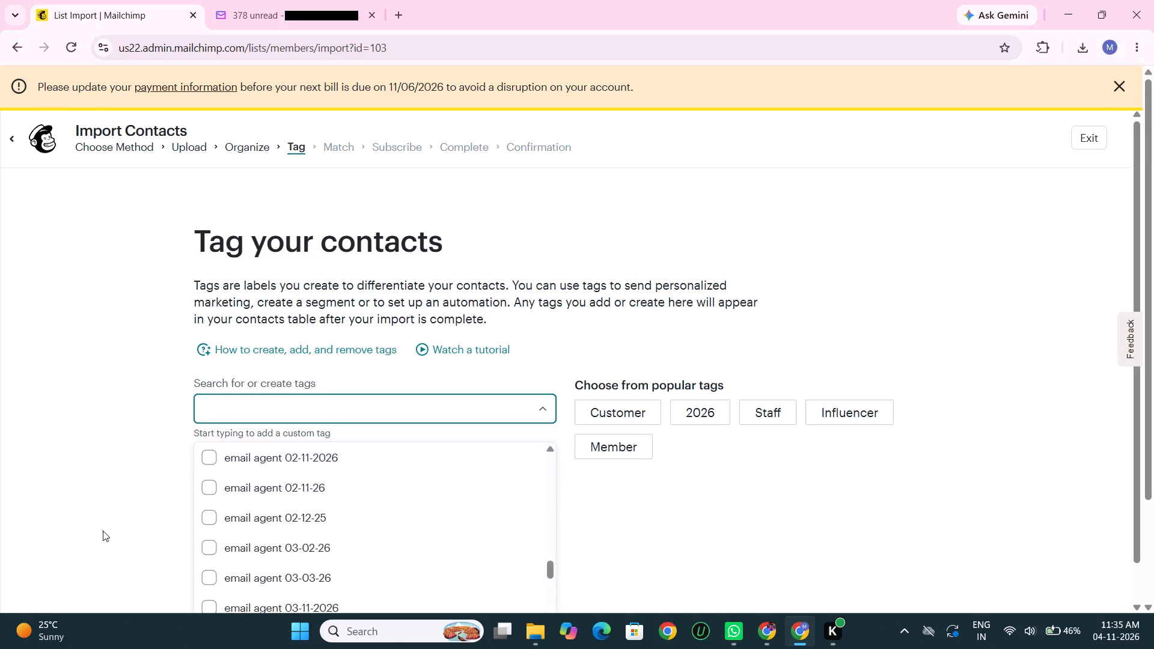
pyautogui.click(102, 530)
pyautogui.click(235, 507)
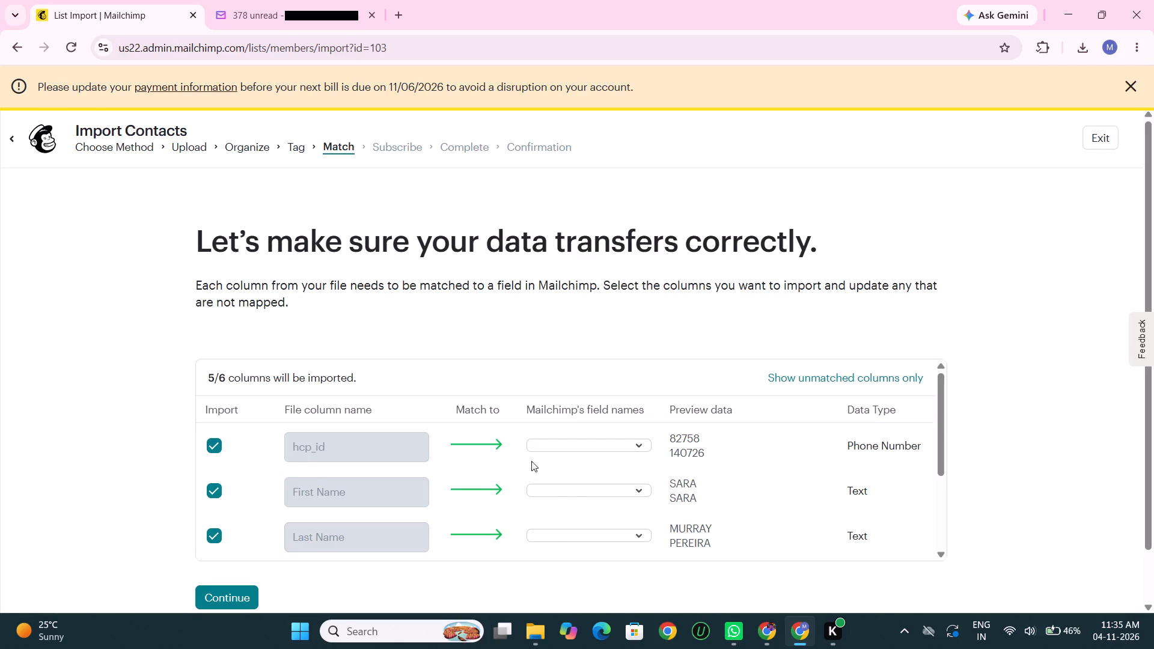
# Match the hcp_id column to the hcp field and the status column to the Valid field, and continue.
pyautogui.click(550, 451)
pyautogui.write('hc')
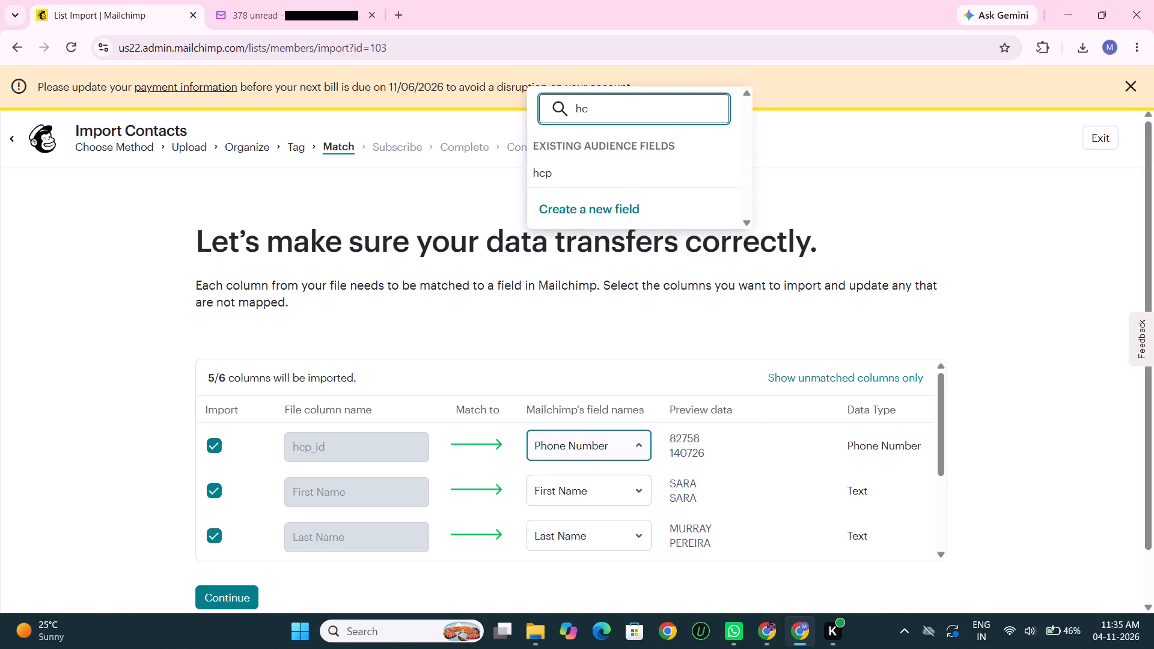
pyautogui.click(557, 180)
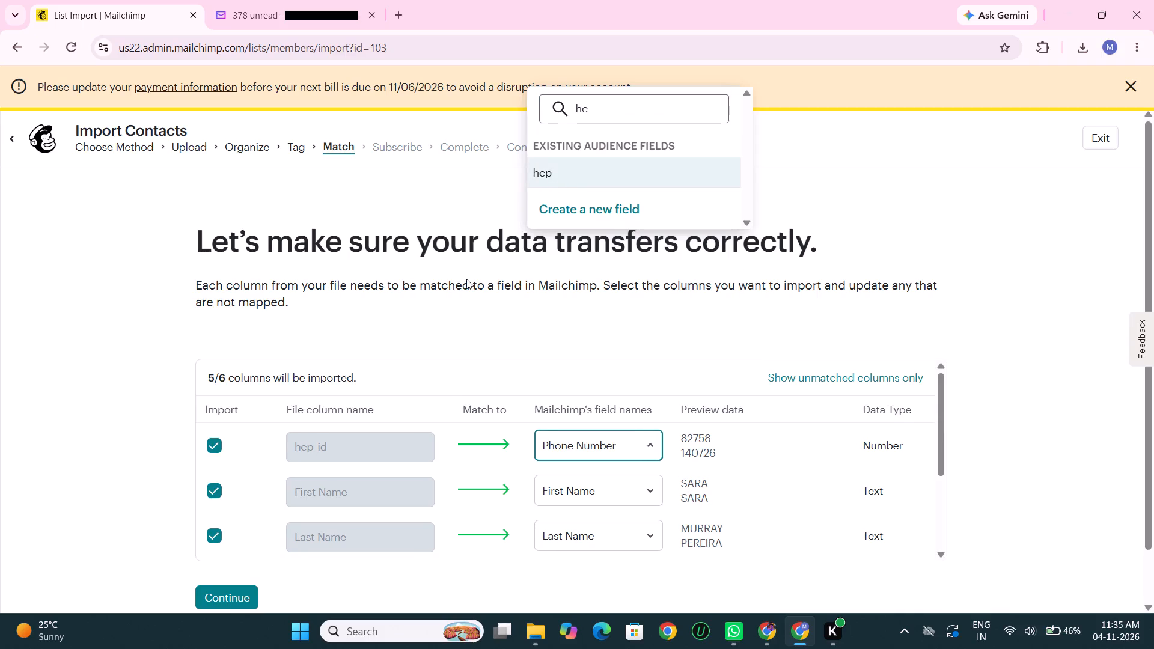
pyautogui.click(448, 306)
pyautogui.scroll(-1, 448, 306)
pyautogui.scroll(-2, 450, 424)
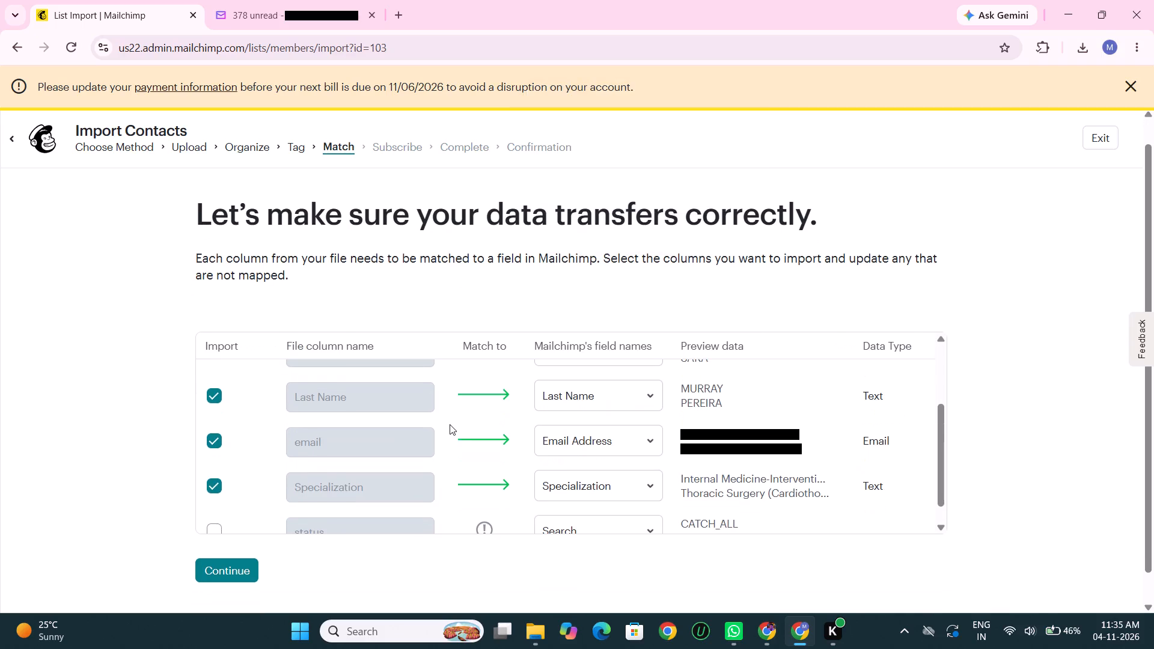
pyautogui.click(579, 508)
pyautogui.write('va')
pyautogui.click(578, 227)
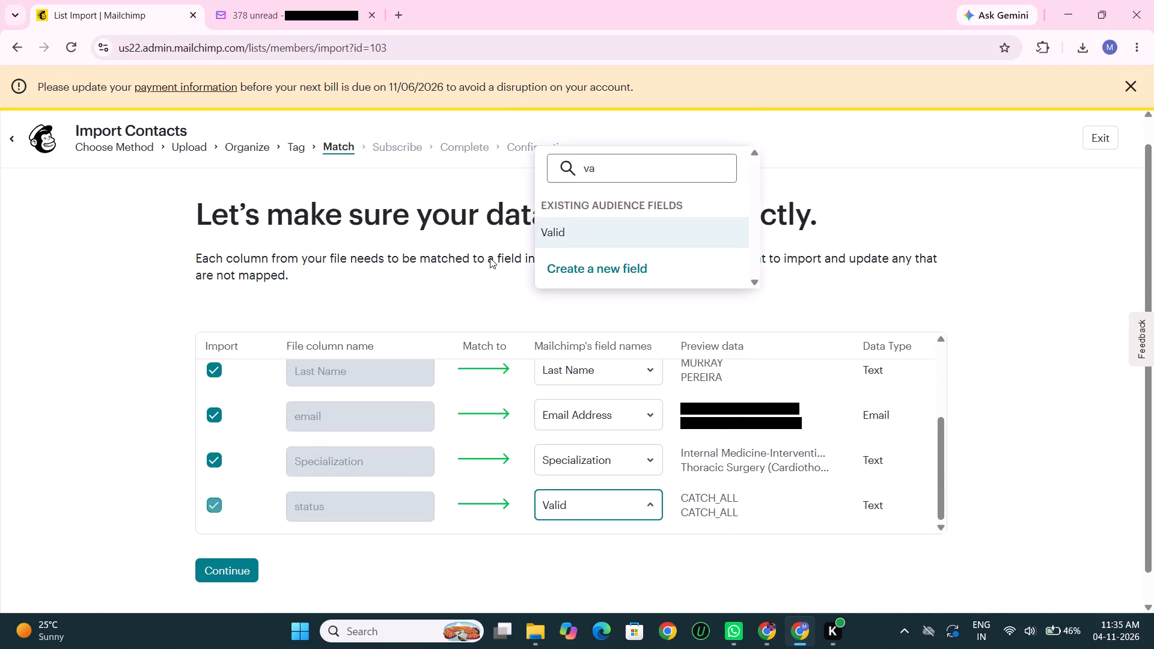
pyautogui.click(364, 283)
pyautogui.click(239, 573)
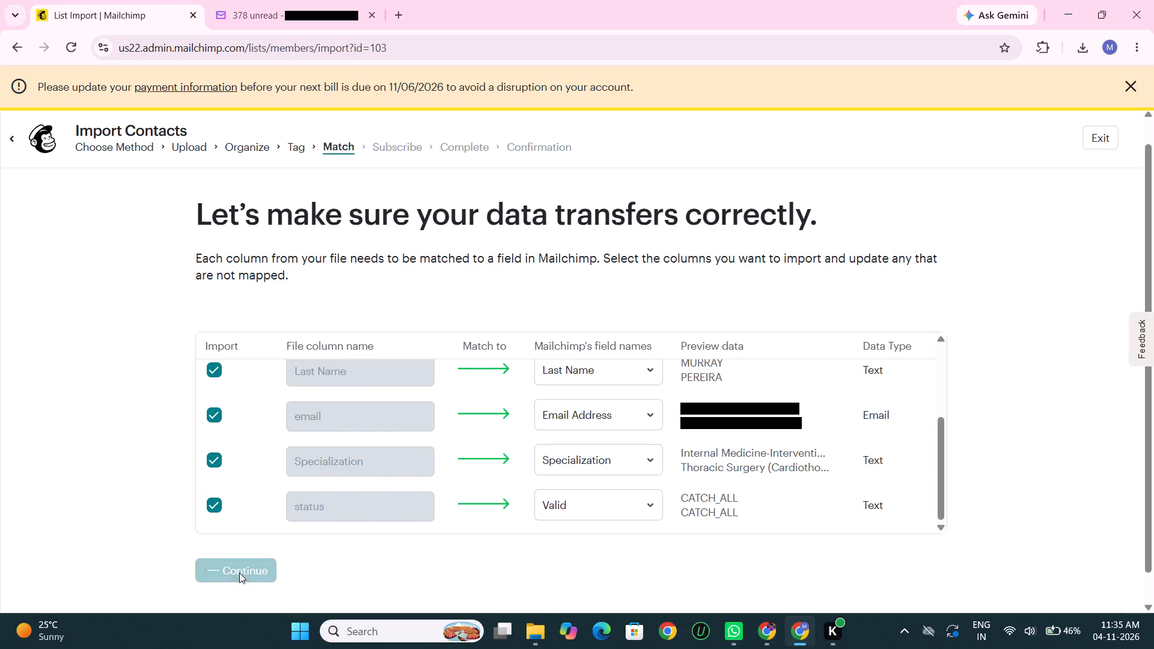
# Finalize the personalized contact import with the Subscribed status and return to the audience's contacts.
pyautogui.click(257, 571)
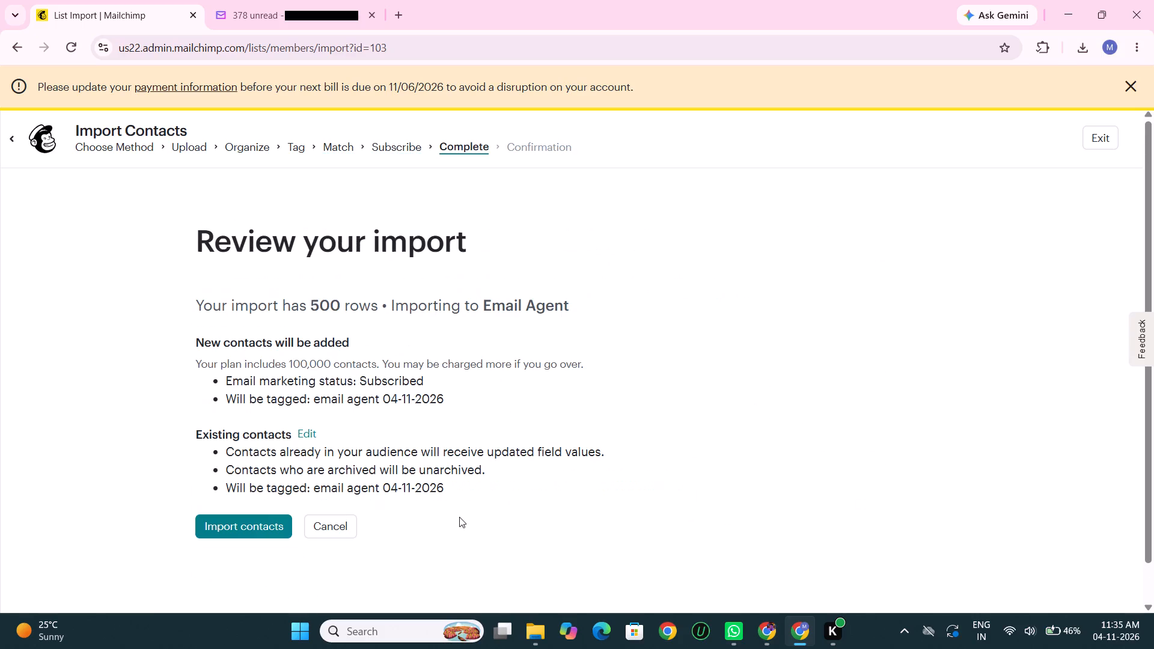
pyautogui.click(276, 523)
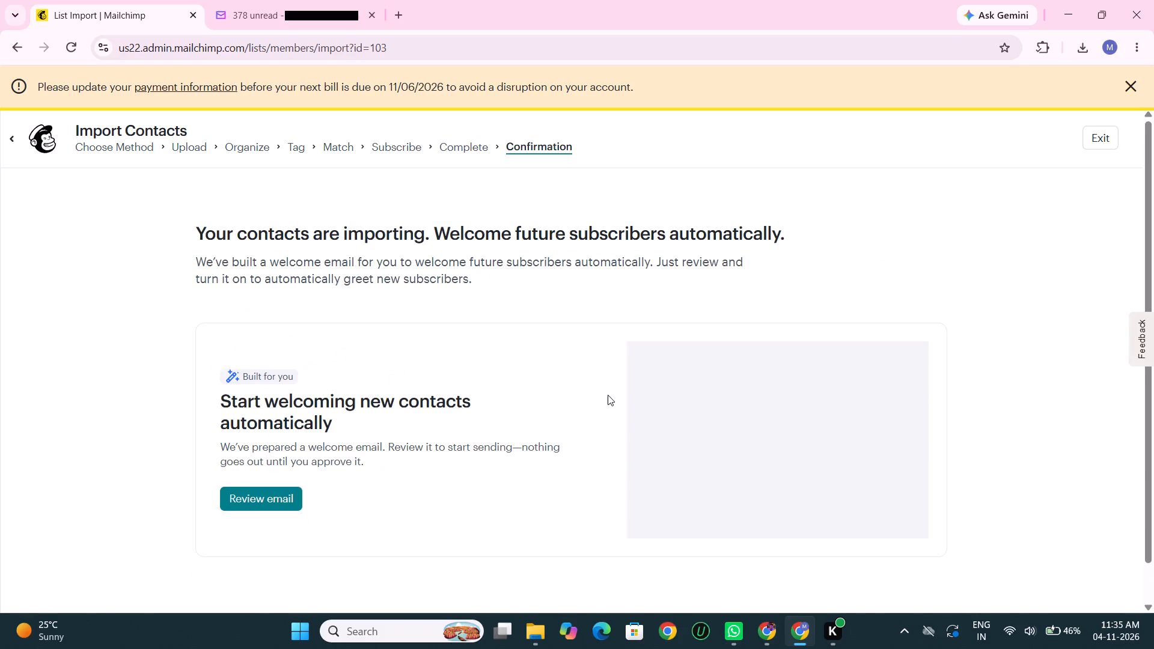
pyautogui.click(40, 135)
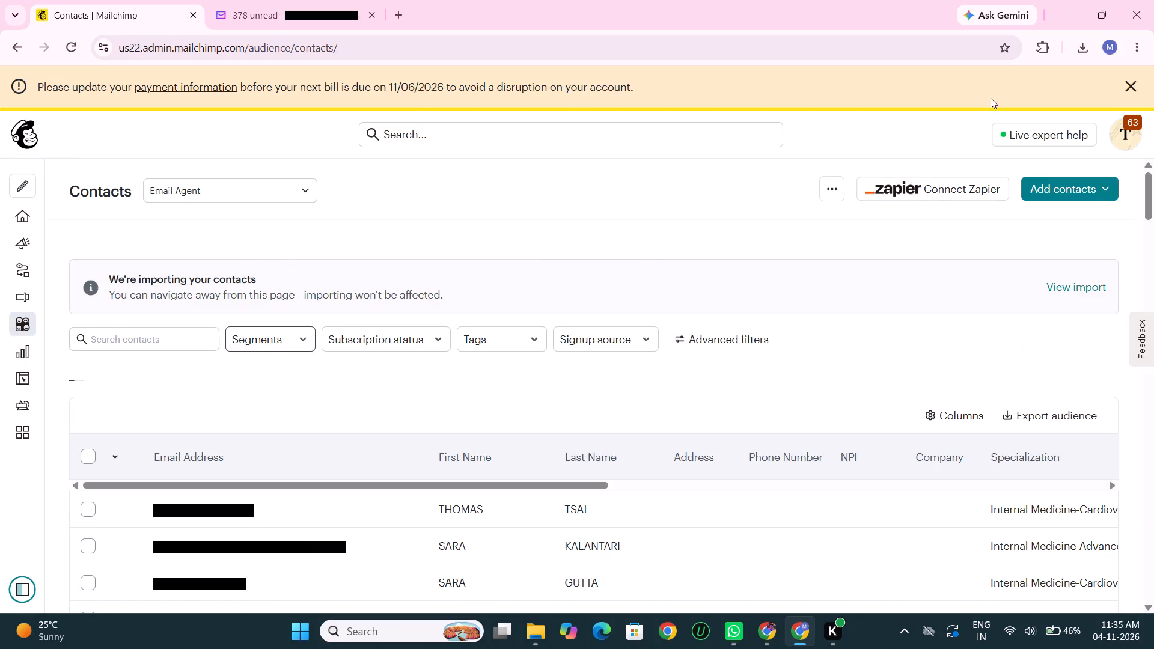
# Dismiss the payment information notice above the contacts page.
pyautogui.click(1130, 91)
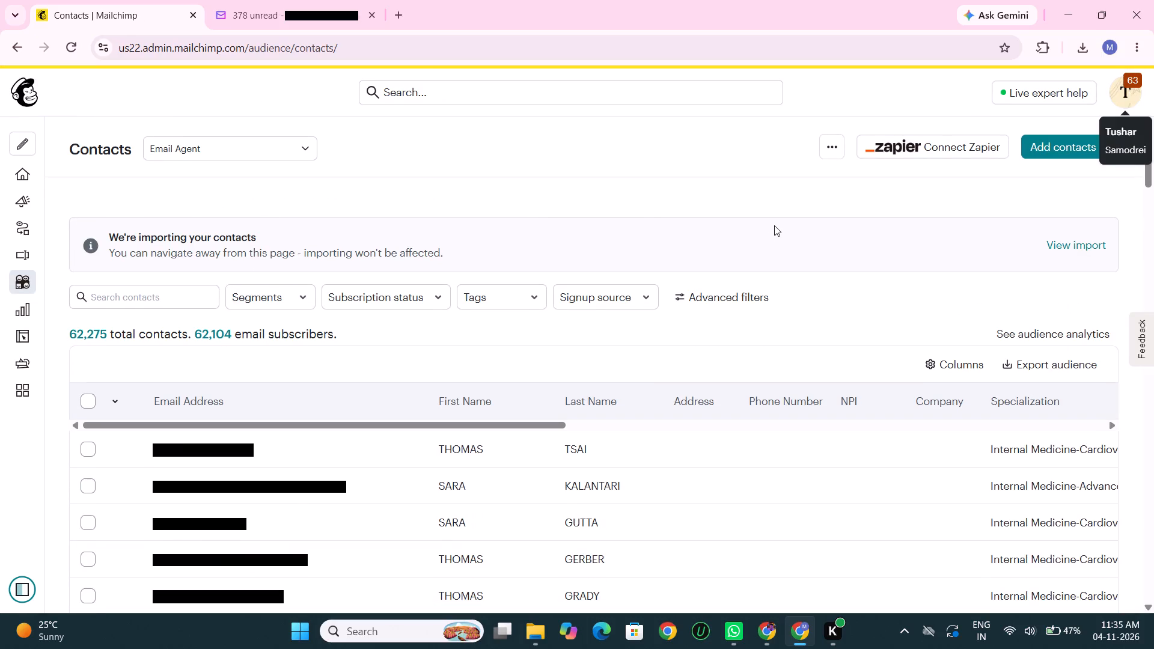